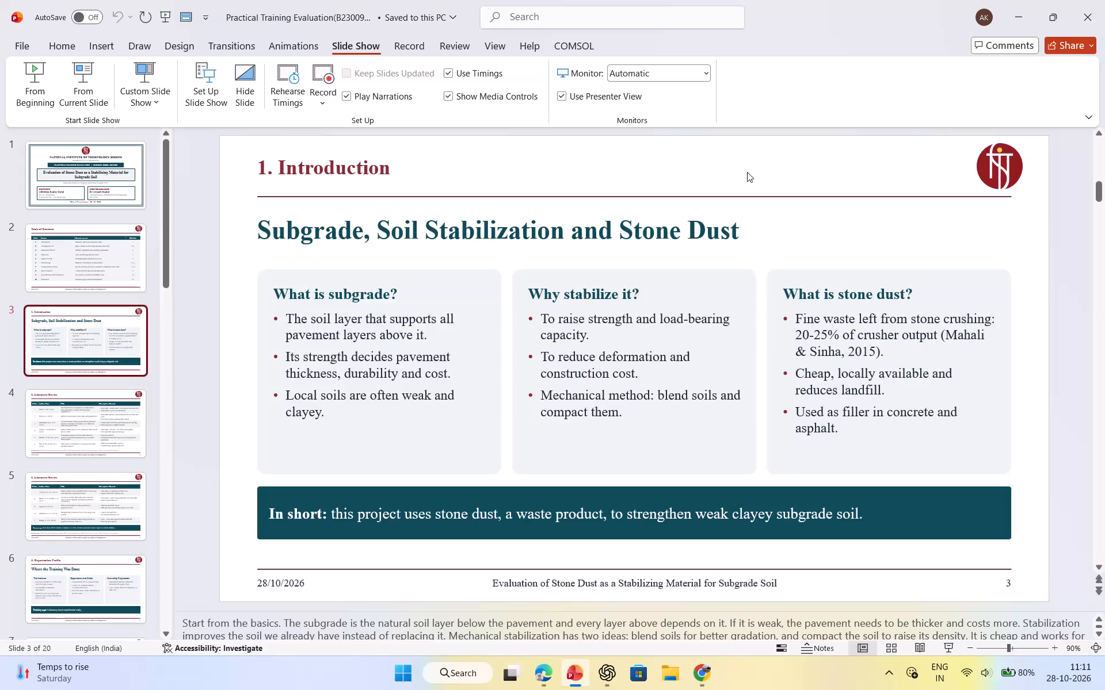
# Move on from the Introduction slide to slide 4, the Literature Review table, to view its contents.
pyautogui.press('Down')
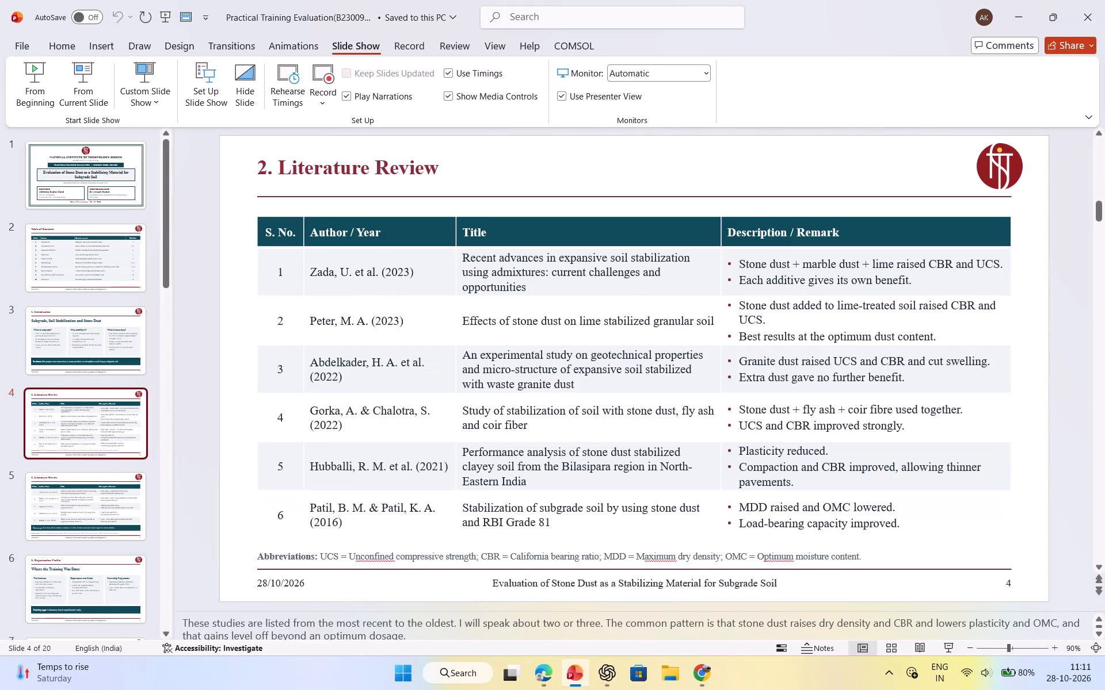
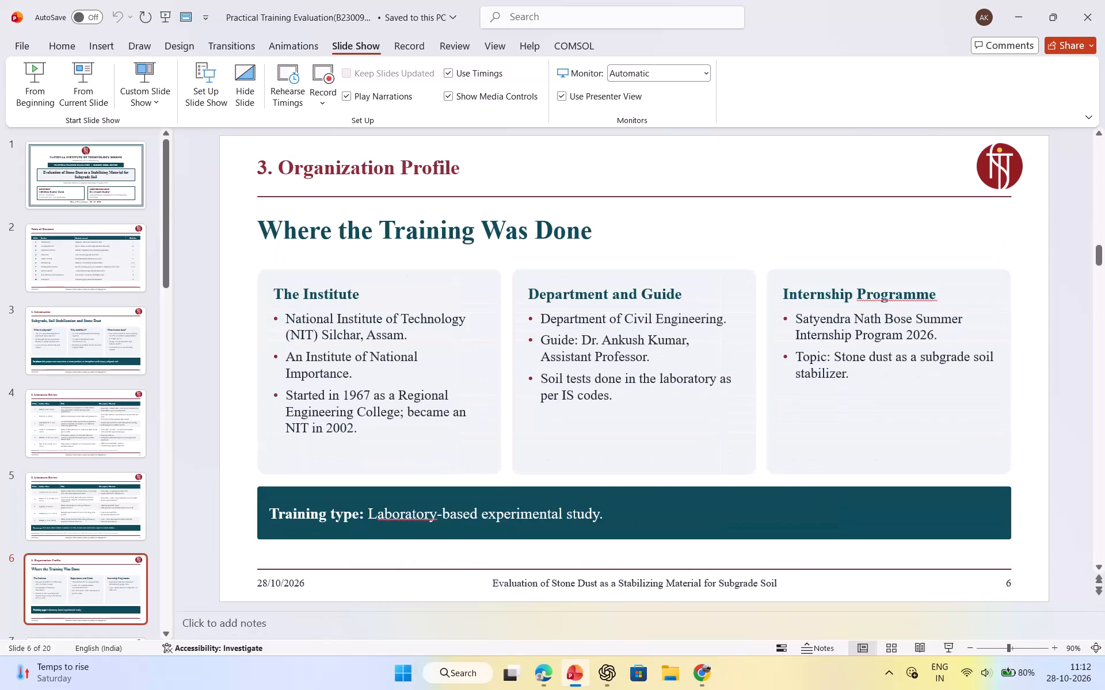
# Go back from the Organization Profile slide to slide 4, the first Literature Review table.
pyautogui.scroll(1, 298, 209)
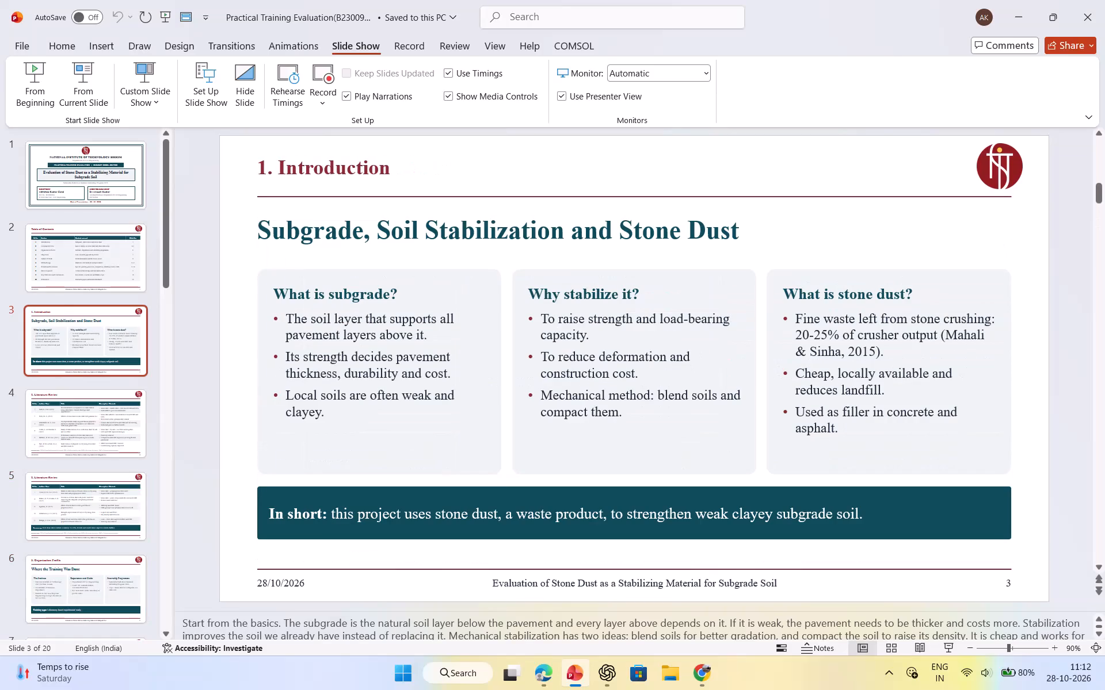
pyautogui.click(98, 409)
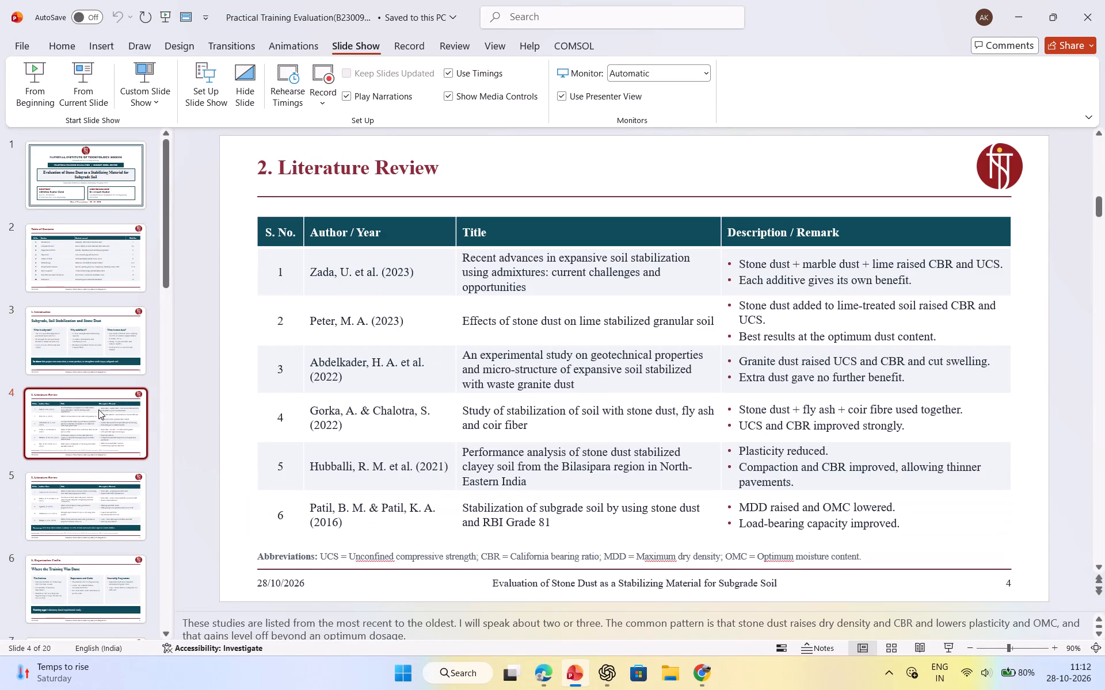
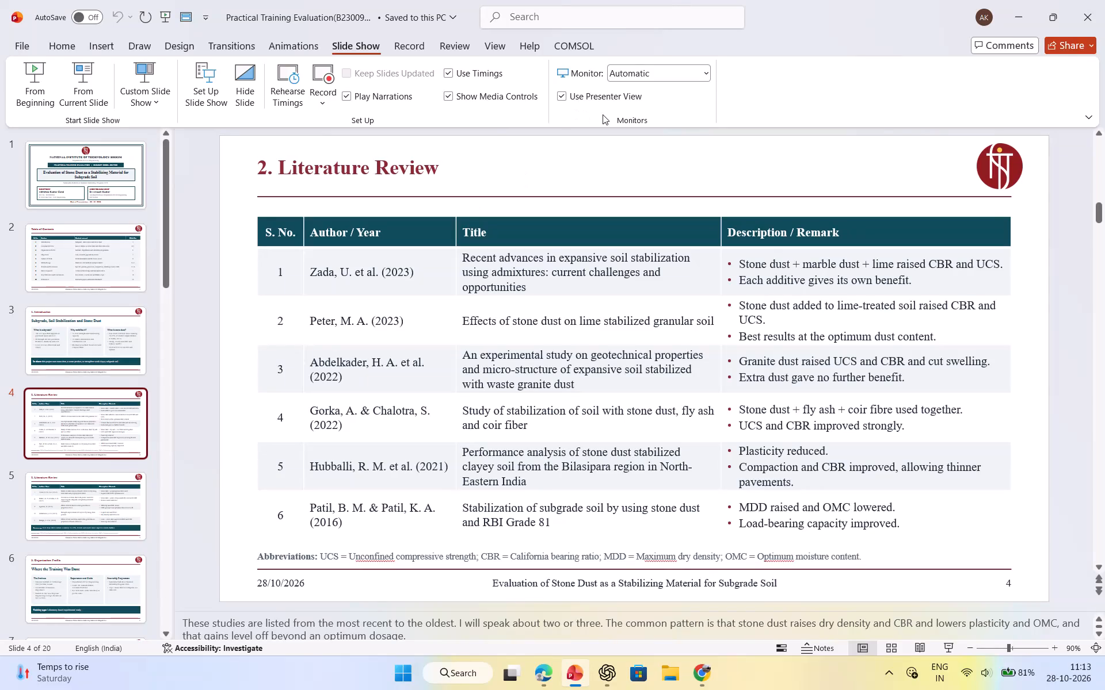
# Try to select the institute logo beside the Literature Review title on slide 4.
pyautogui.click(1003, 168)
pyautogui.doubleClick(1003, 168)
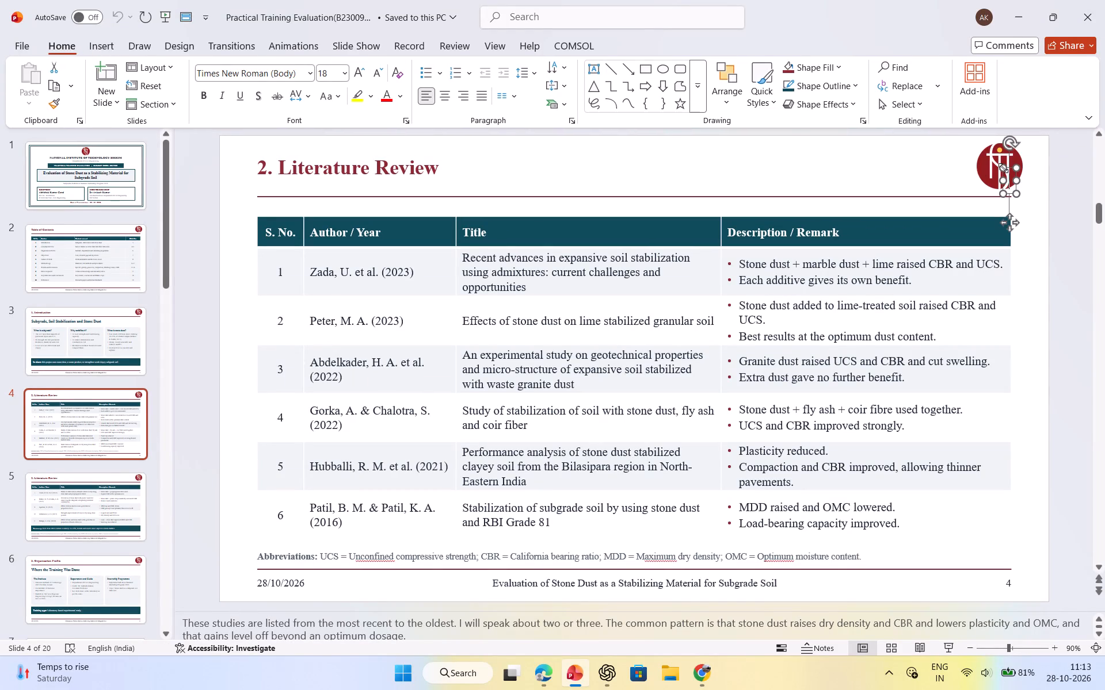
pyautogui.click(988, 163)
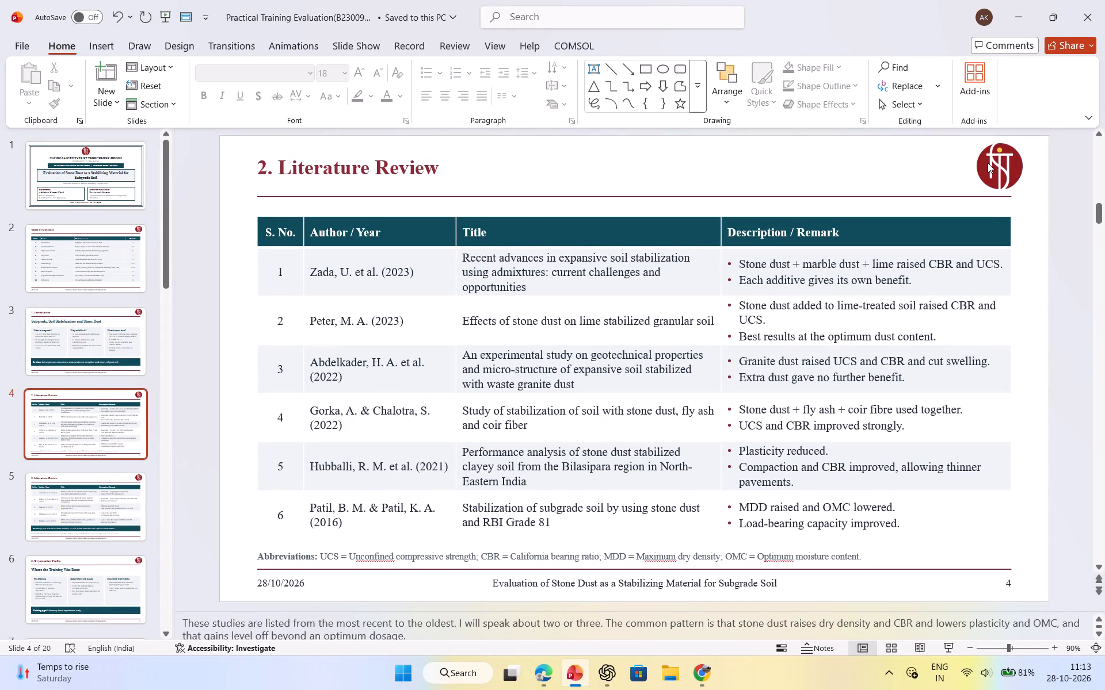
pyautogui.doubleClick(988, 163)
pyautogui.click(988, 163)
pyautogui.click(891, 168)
# Inspect the presentation's Header and Footer settings and leave them without applying changes.
pyautogui.click(104, 48)
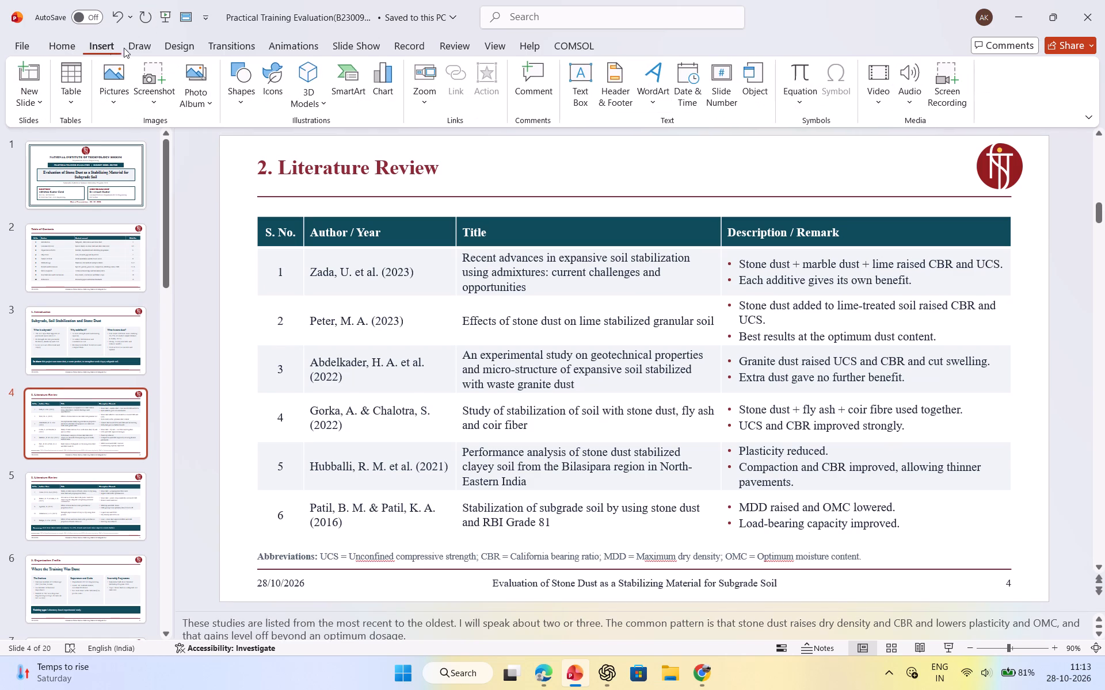
pyautogui.click(613, 98)
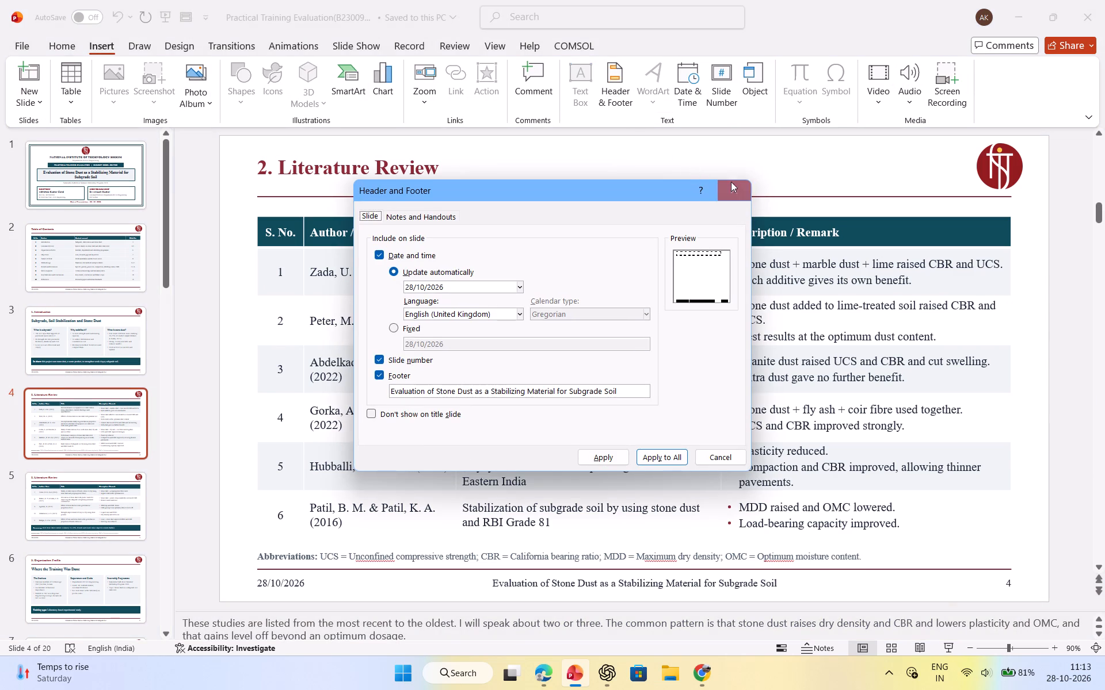
pyautogui.click(736, 455)
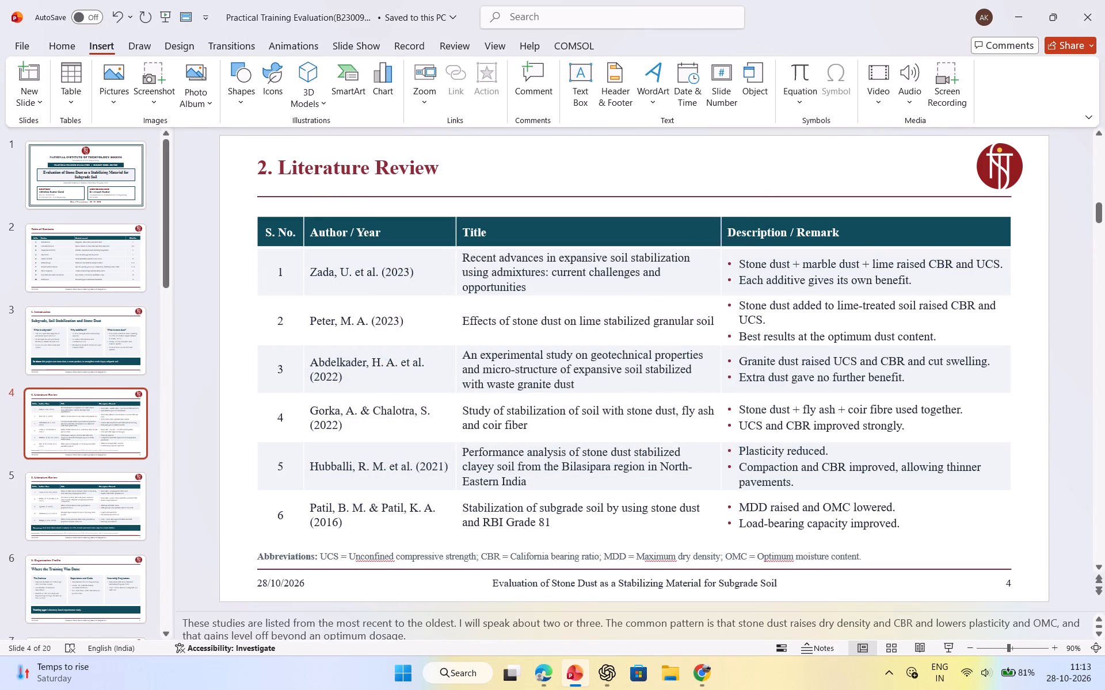
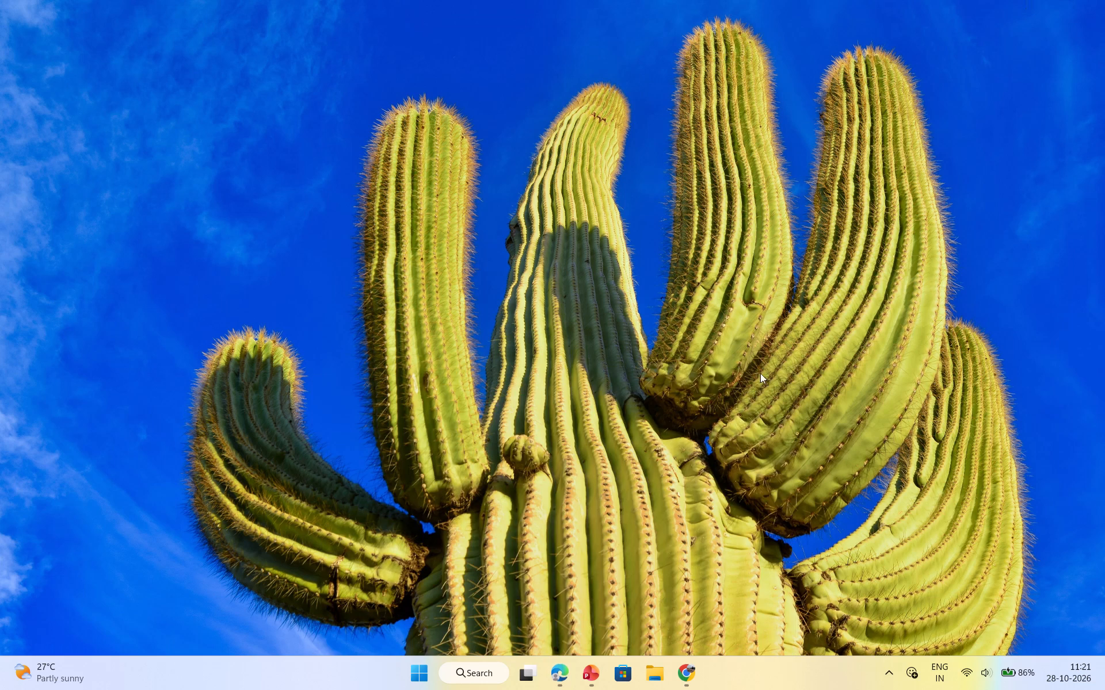
pyautogui.click(598, 668)
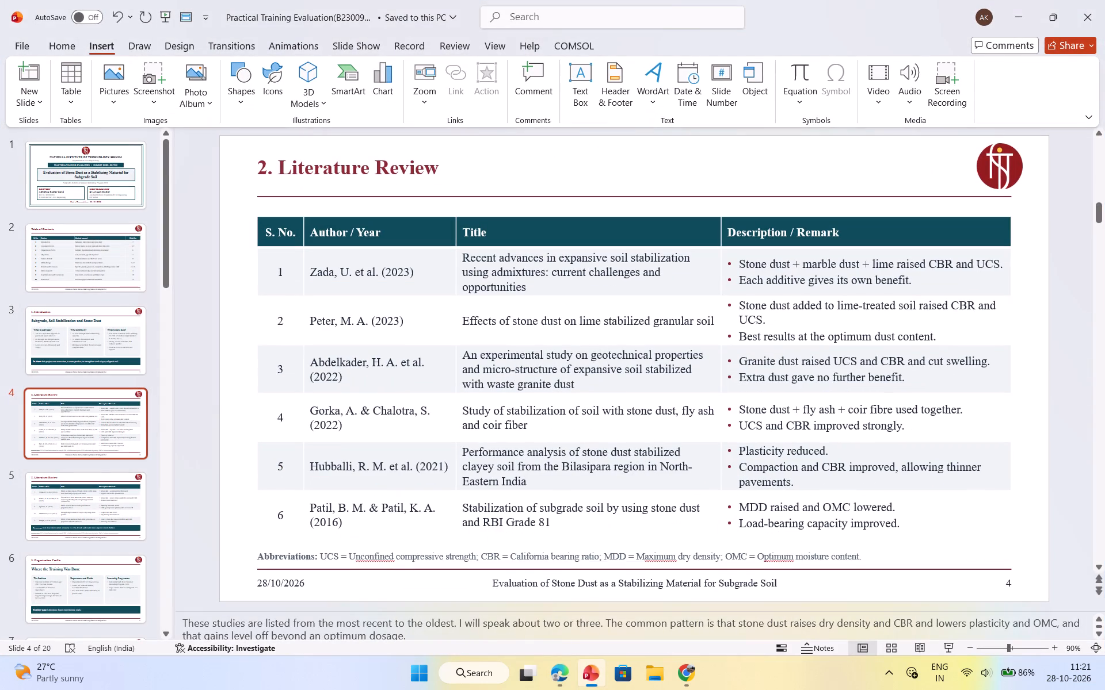
pyautogui.click(1074, 3)
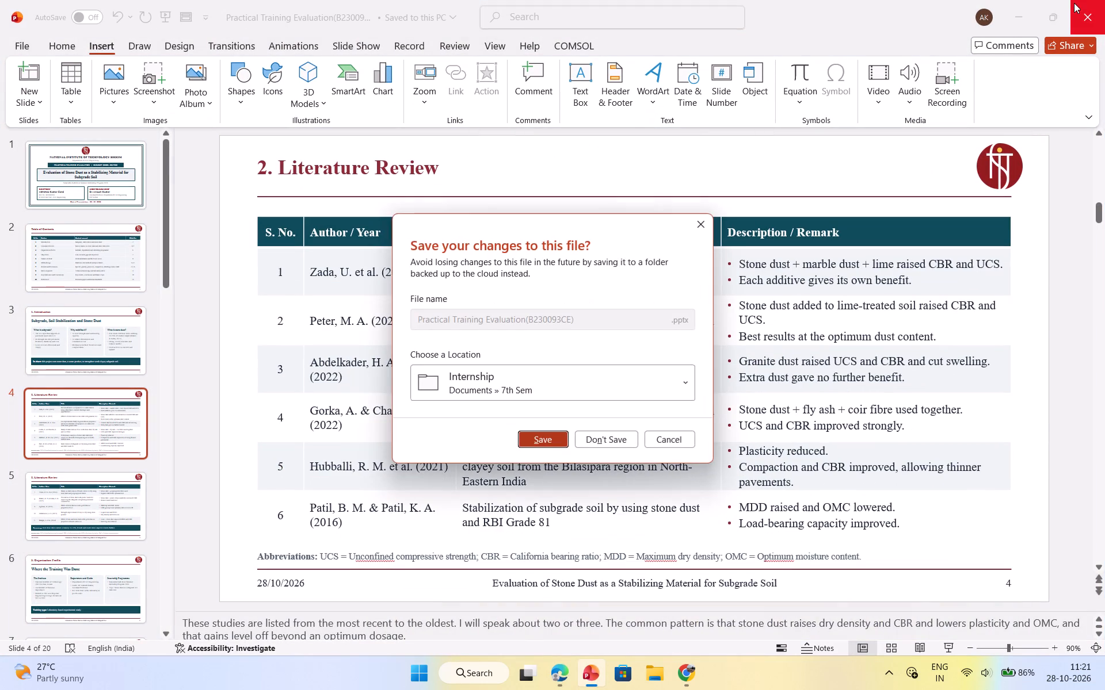
pyautogui.click(544, 435)
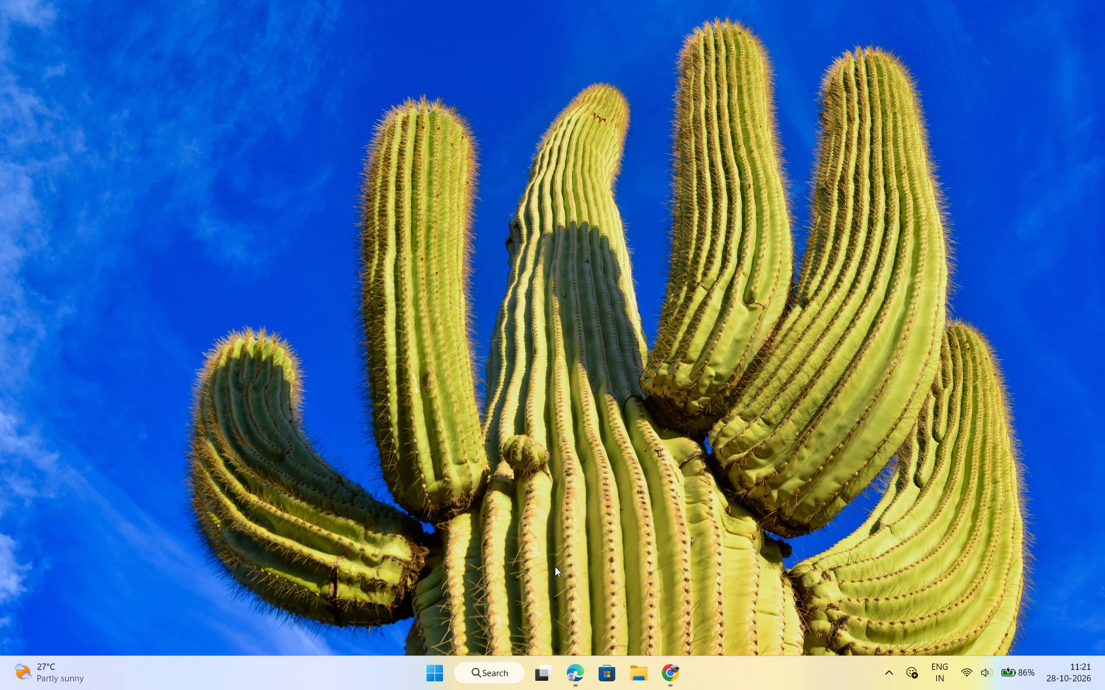
# Switch to Microsoft Edge, close the Practical Training Evaluation PDF, and minimize the browser window.
pyautogui.click(570, 670)
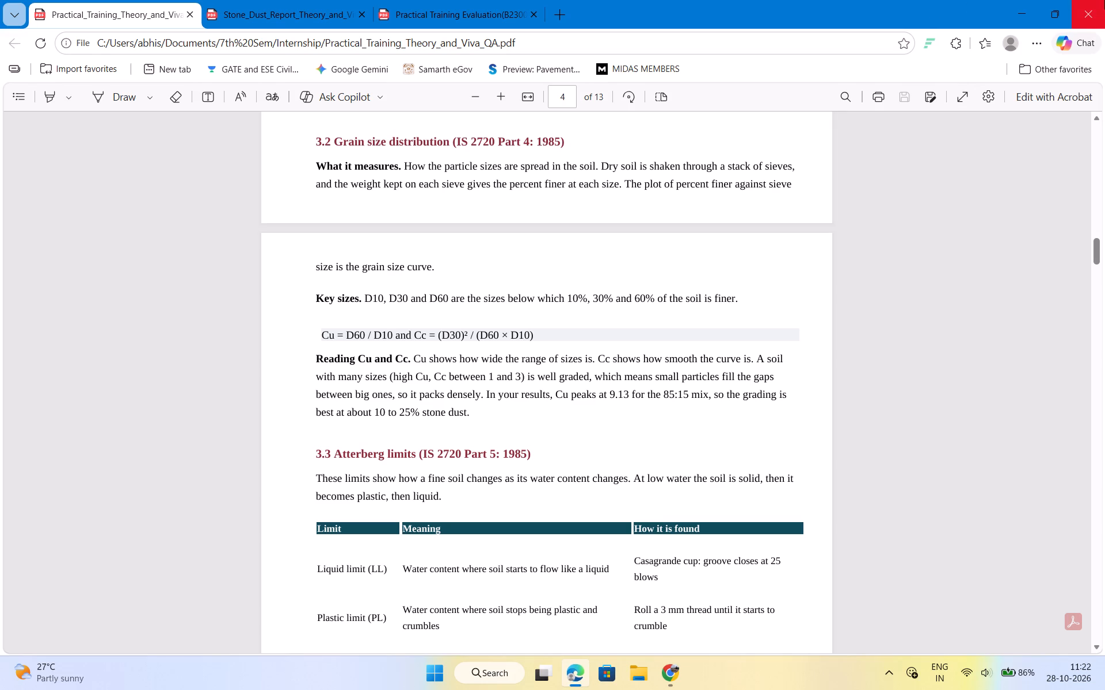
pyautogui.click(497, 2)
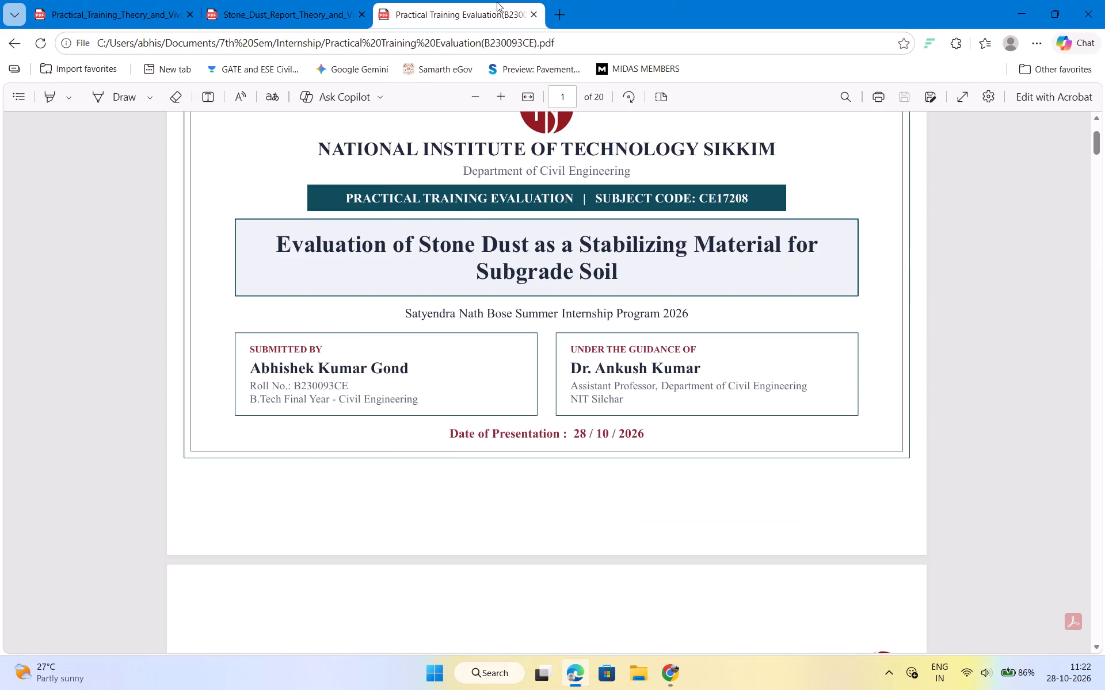
pyautogui.click(323, 0)
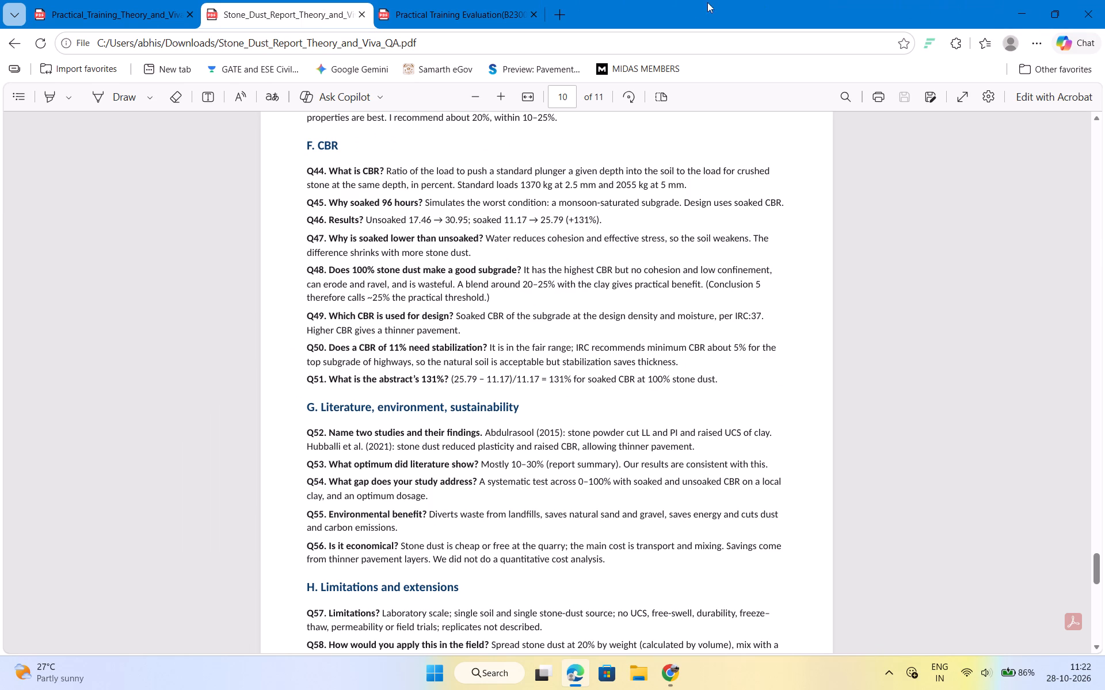
pyautogui.click(534, 12)
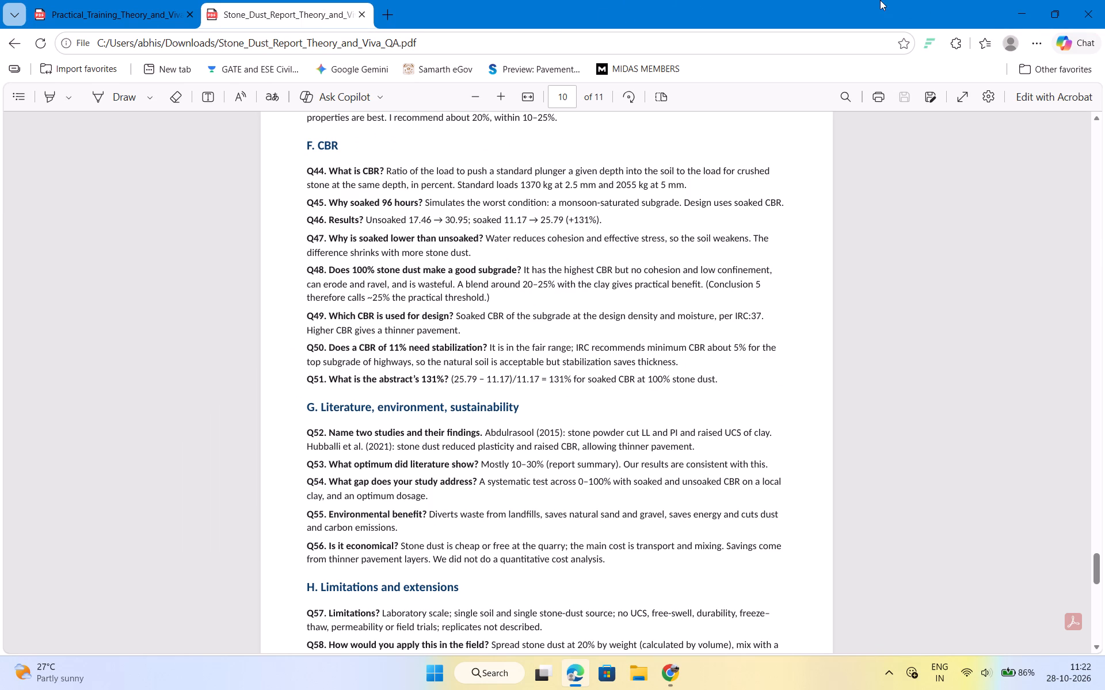
pyautogui.click(1023, 3)
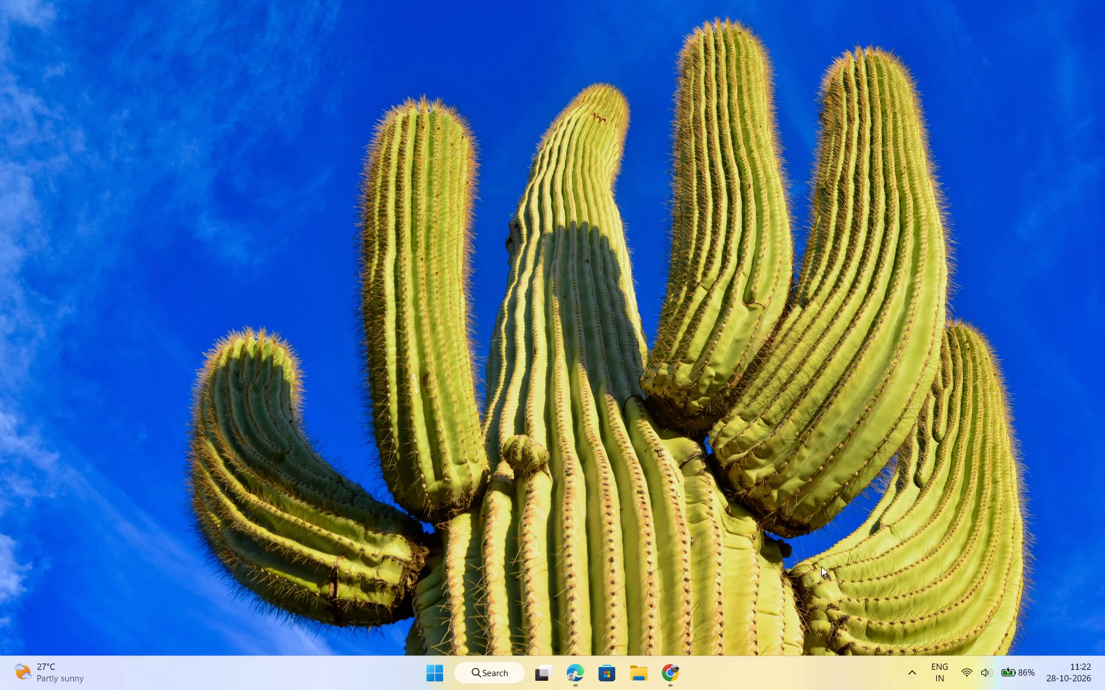
# In File Explorer, create a folder named Abhishek at the top level of USB Drive (D:).
pyautogui.click(628, 664)
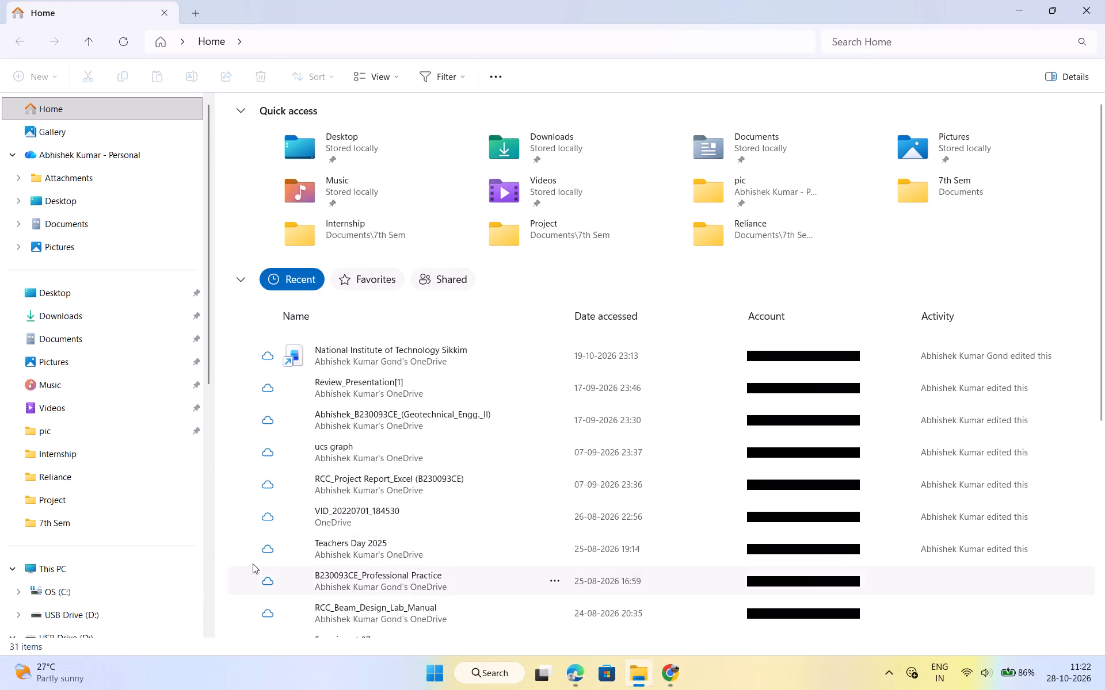
pyautogui.scroll(-1, 173, 542)
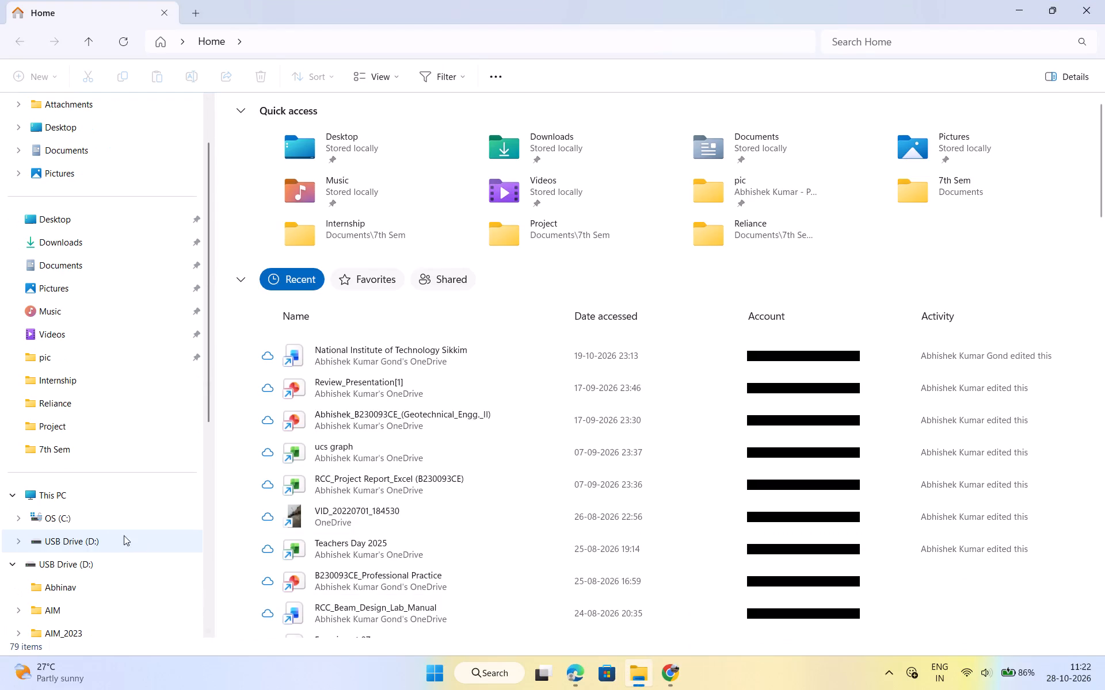
pyautogui.doubleClick(80, 559)
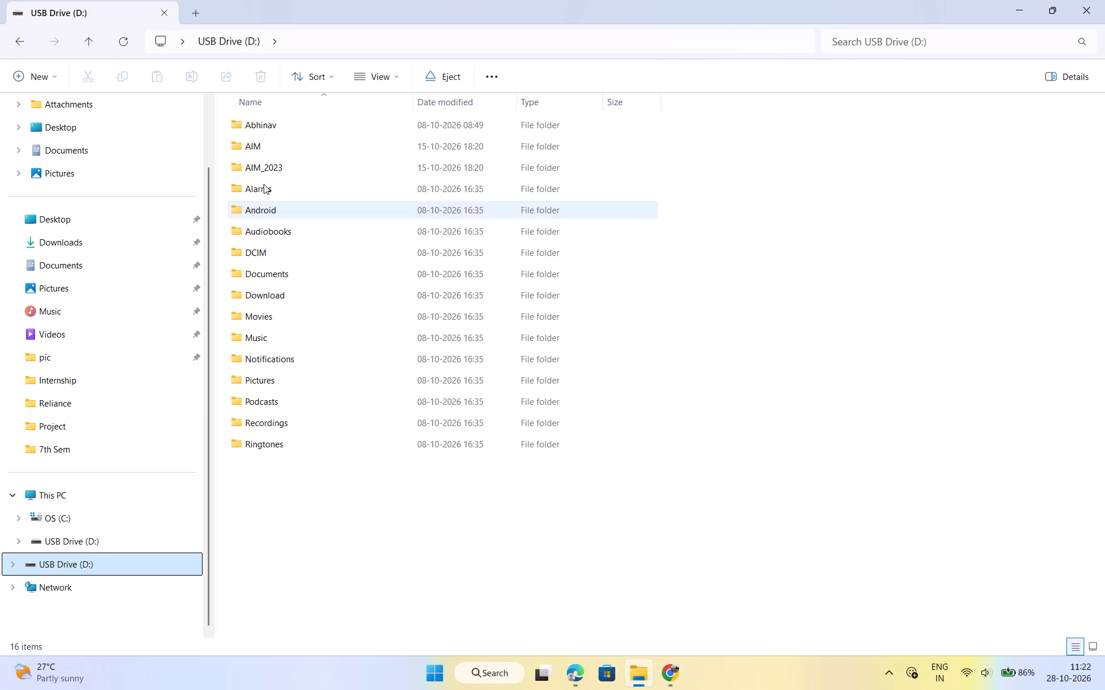
pyautogui.doubleClick(251, 125)
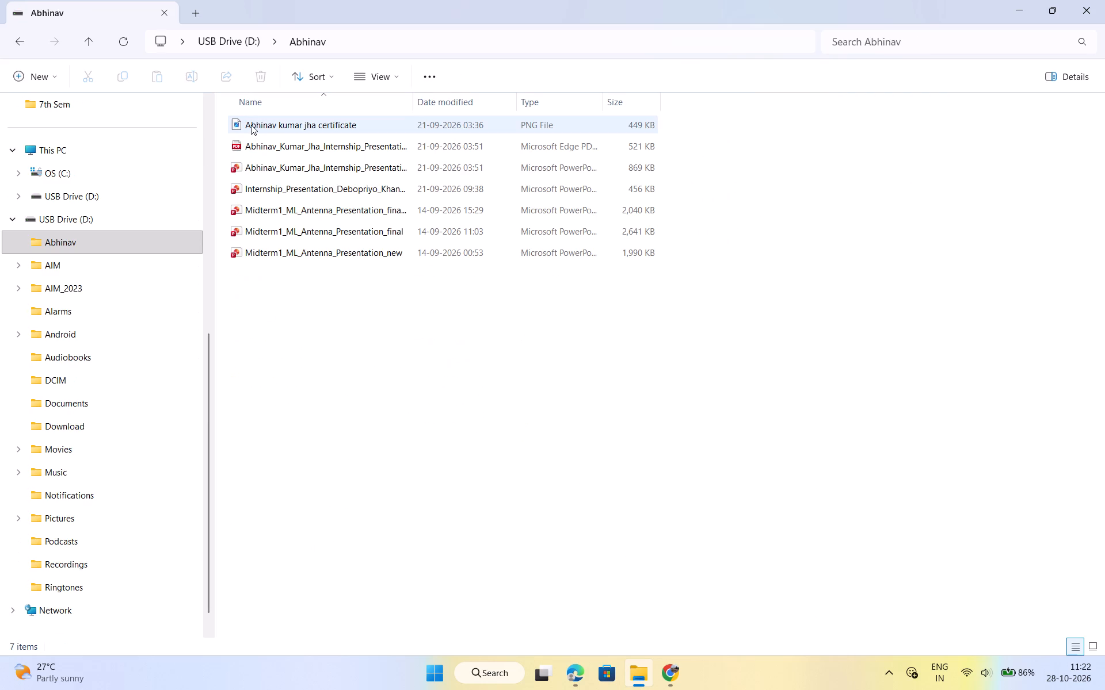
pyautogui.click(21, 45)
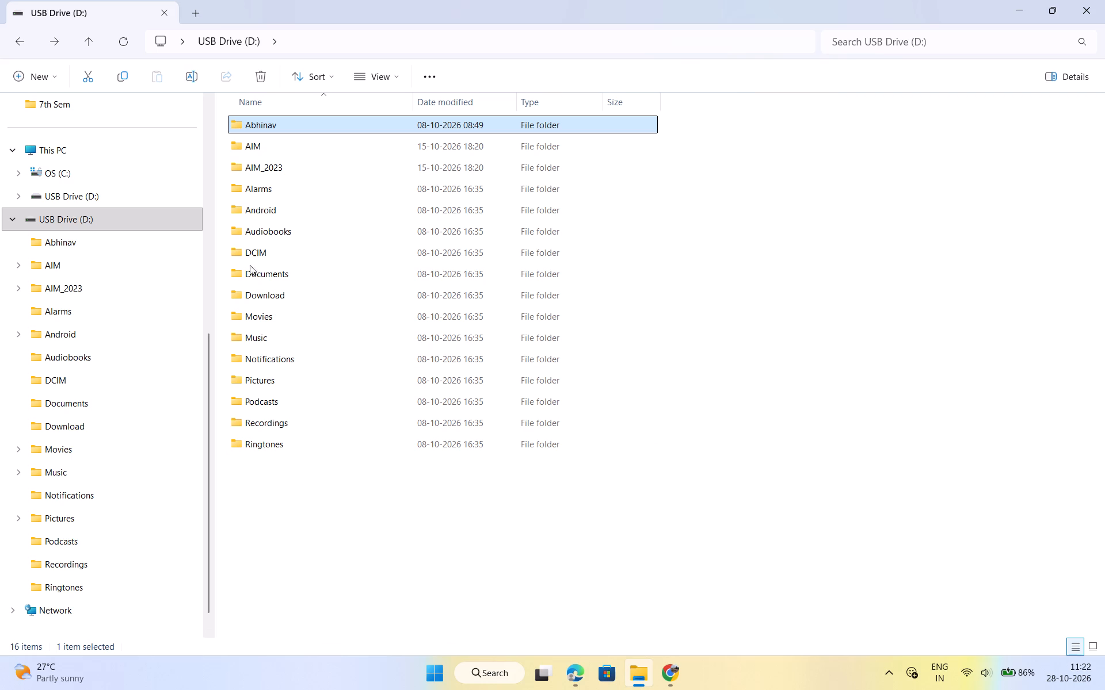
pyautogui.click(18, 72)
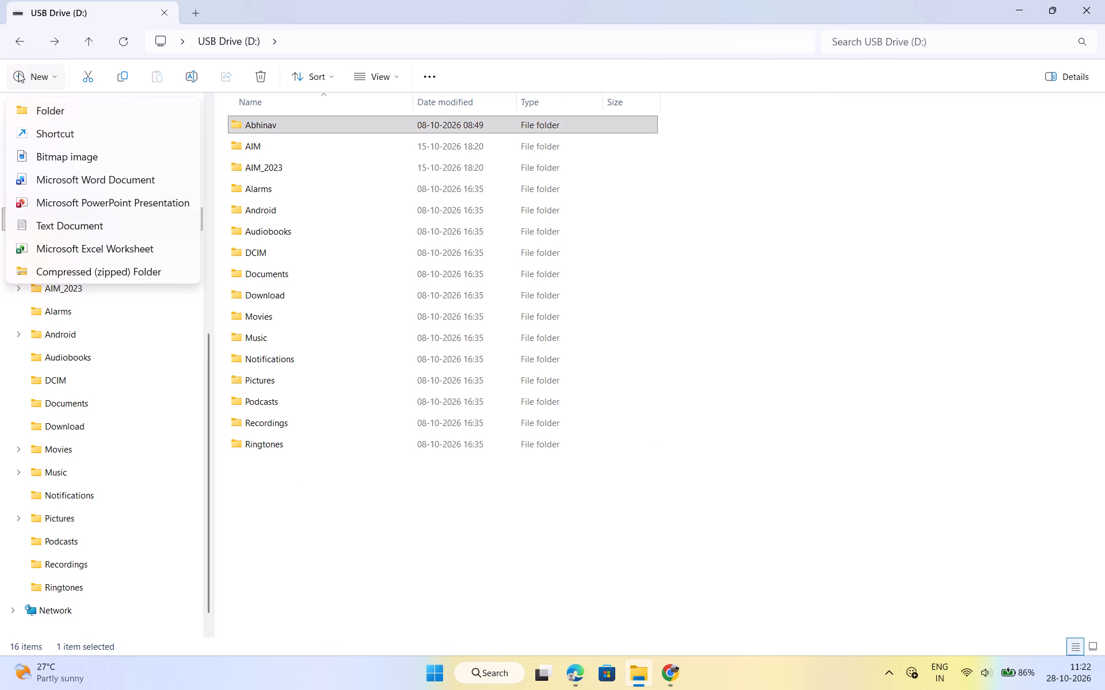
pyautogui.click(48, 103)
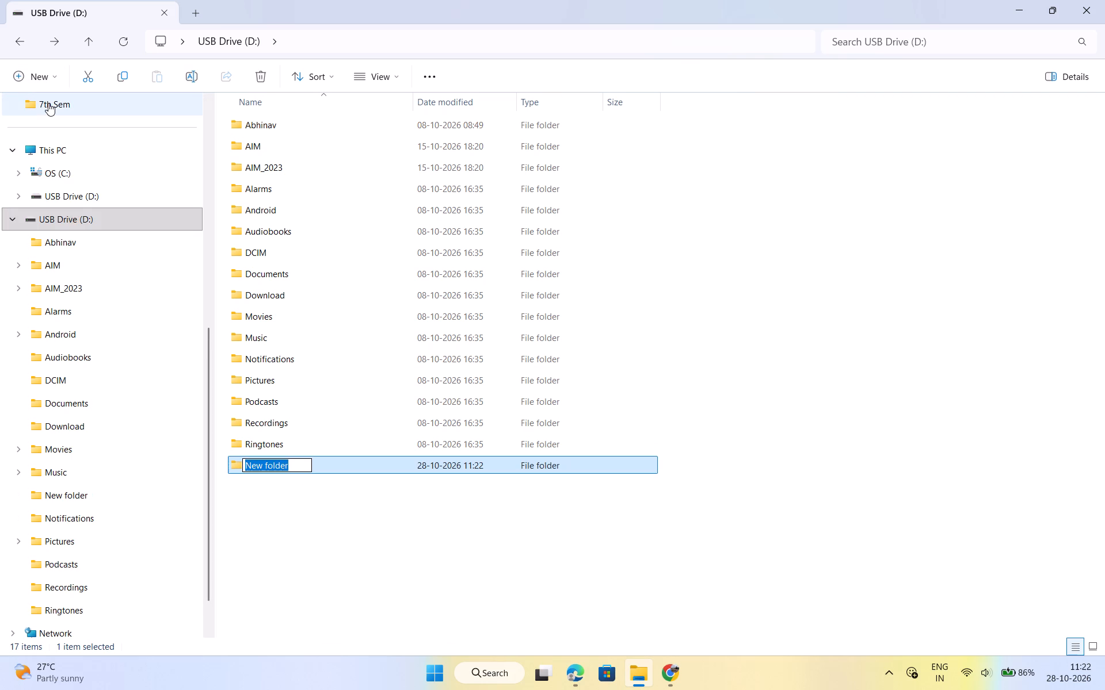
pyautogui.press('BackSpace')
pyautogui.write('Abhishek')
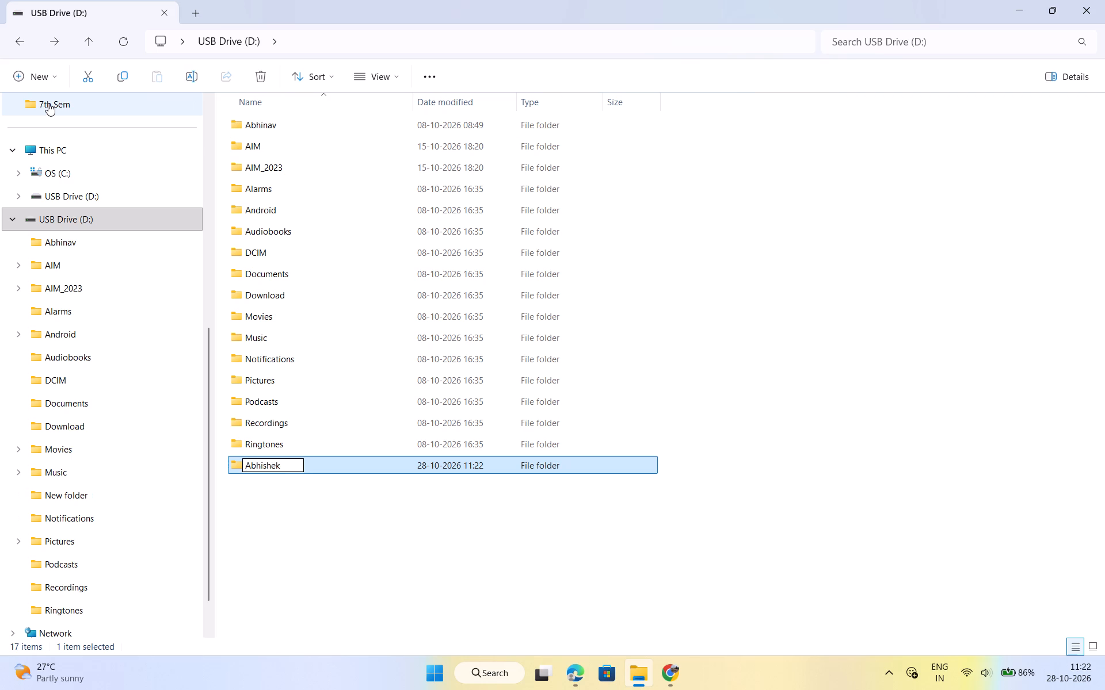
pyautogui.press('Return')
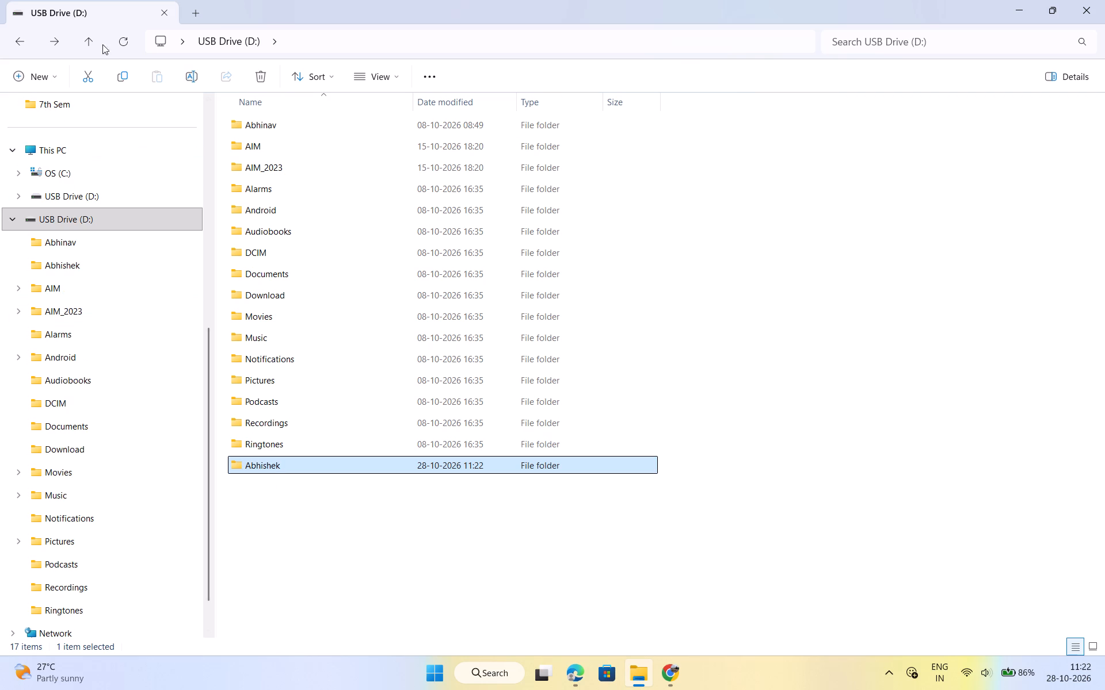
pyautogui.click(125, 39)
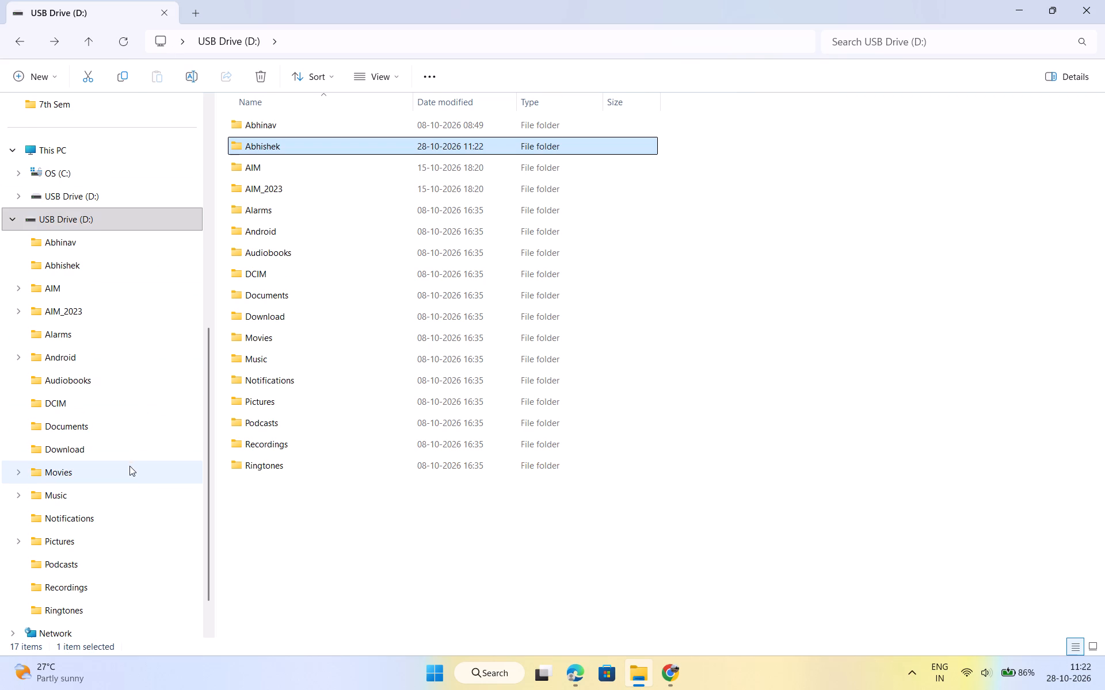
# Copy the Practical Training Evaluation PDF and PowerPoint files from the Internship folder into the Abhishek folder on USB Drive (D:).
pyautogui.scroll(2, 101, 337)
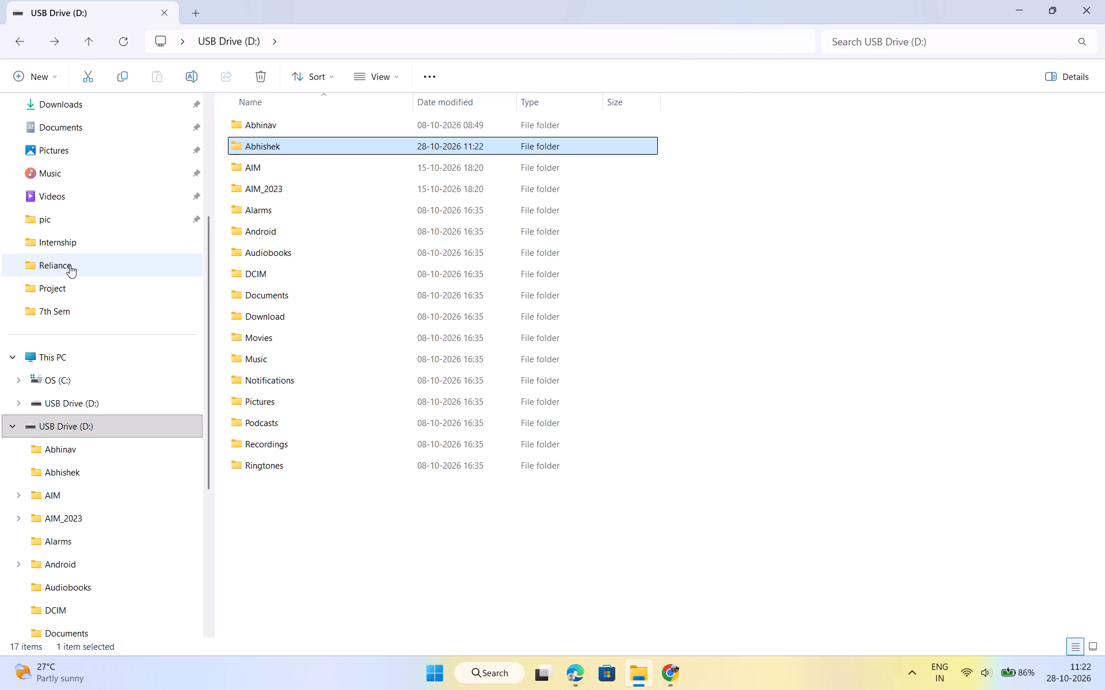
pyautogui.click(59, 248)
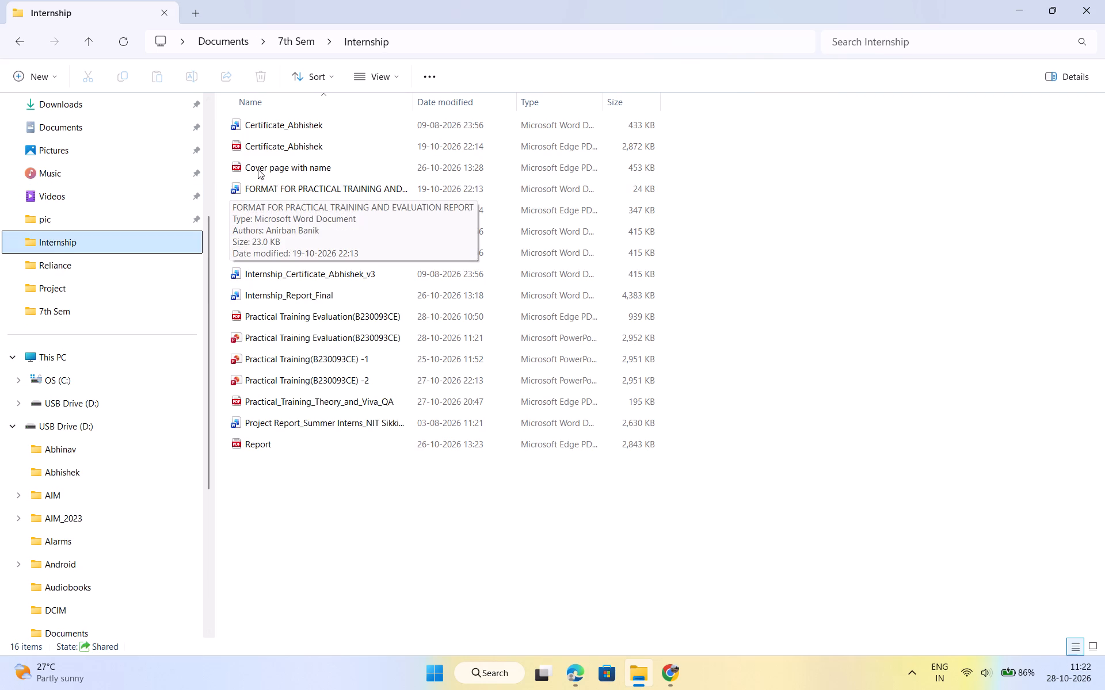
pyautogui.click(293, 339)
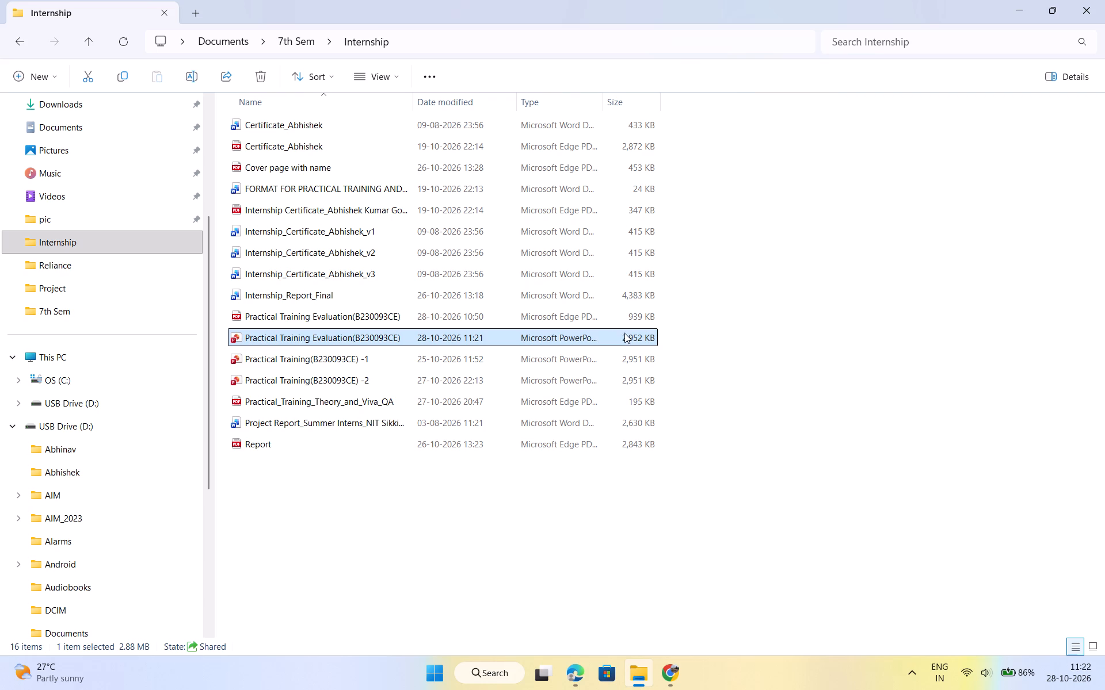
pyautogui.moveTo(665, 338); pyautogui.dragTo(597, 319)
pyautogui.hotkey('ctrl', 'c')
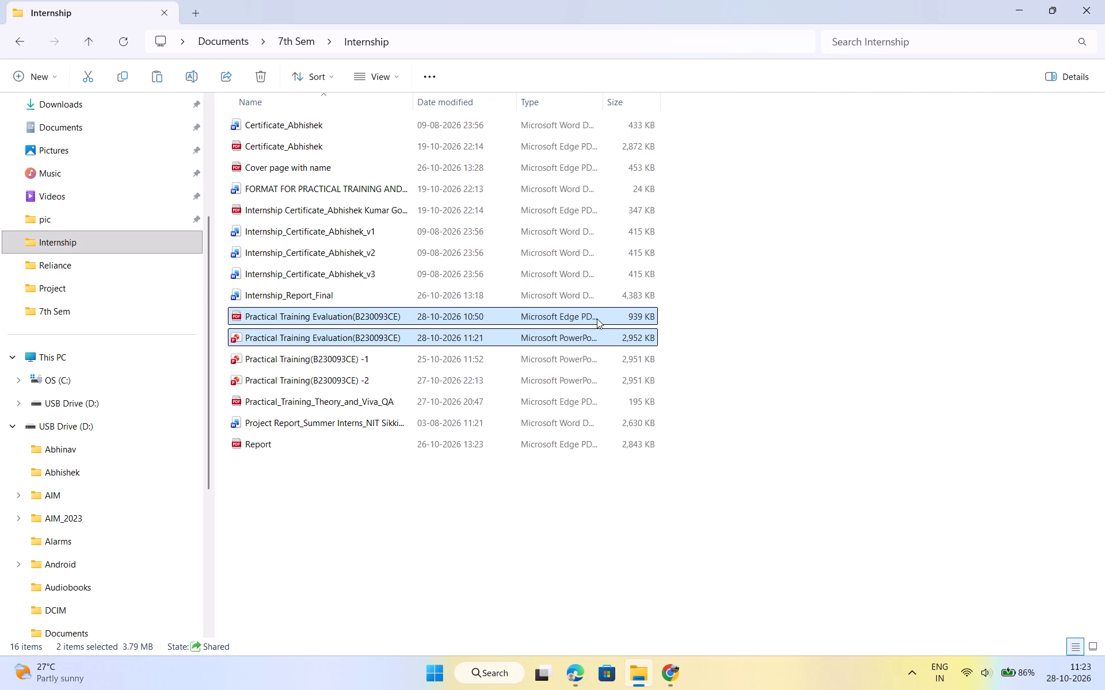
pyautogui.doubleClick(90, 469)
pyautogui.hotkey('ctrl', 'v')
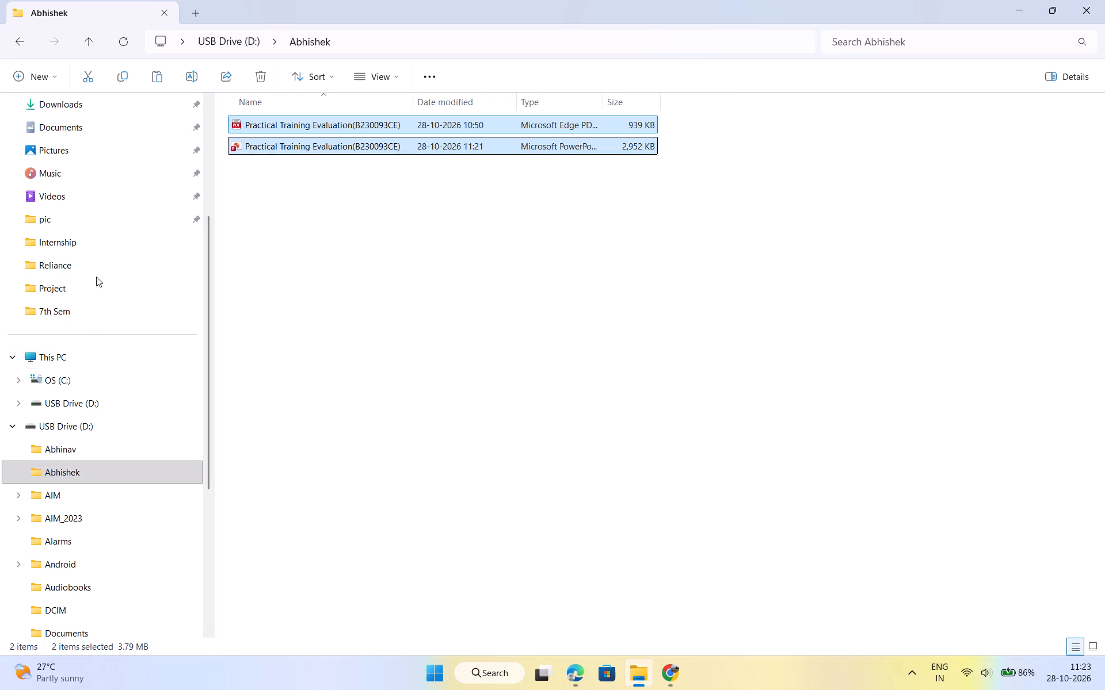
# Open the Internship Certificate PDF from the Internship folder to view it.
pyautogui.doubleClick(71, 247)
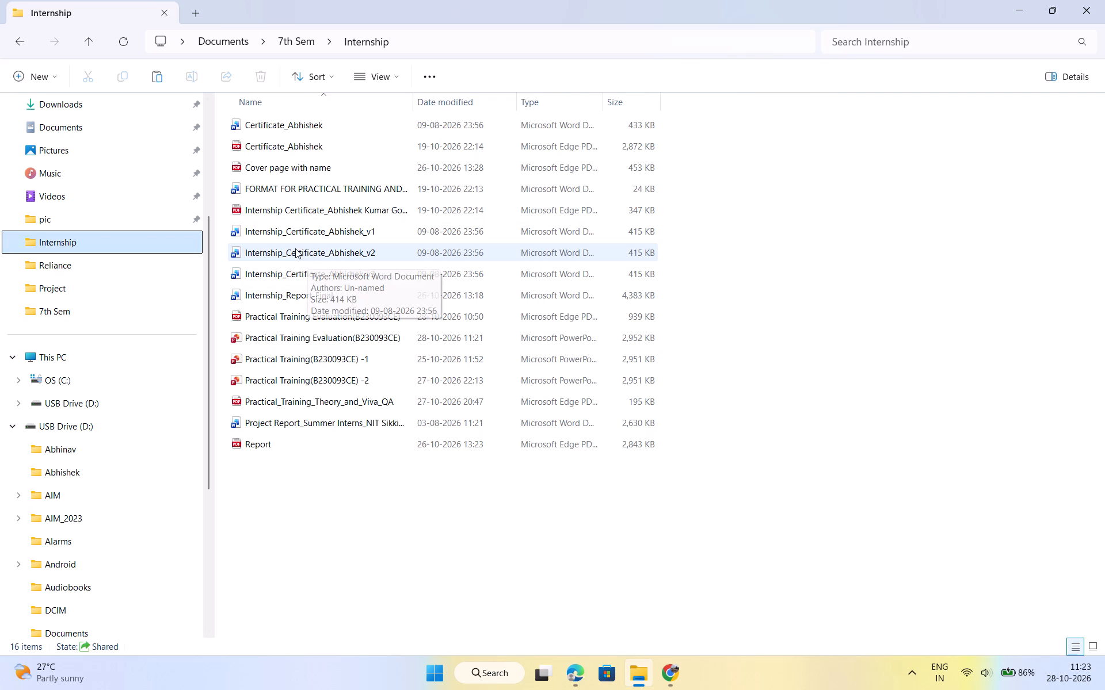
pyautogui.doubleClick(273, 215)
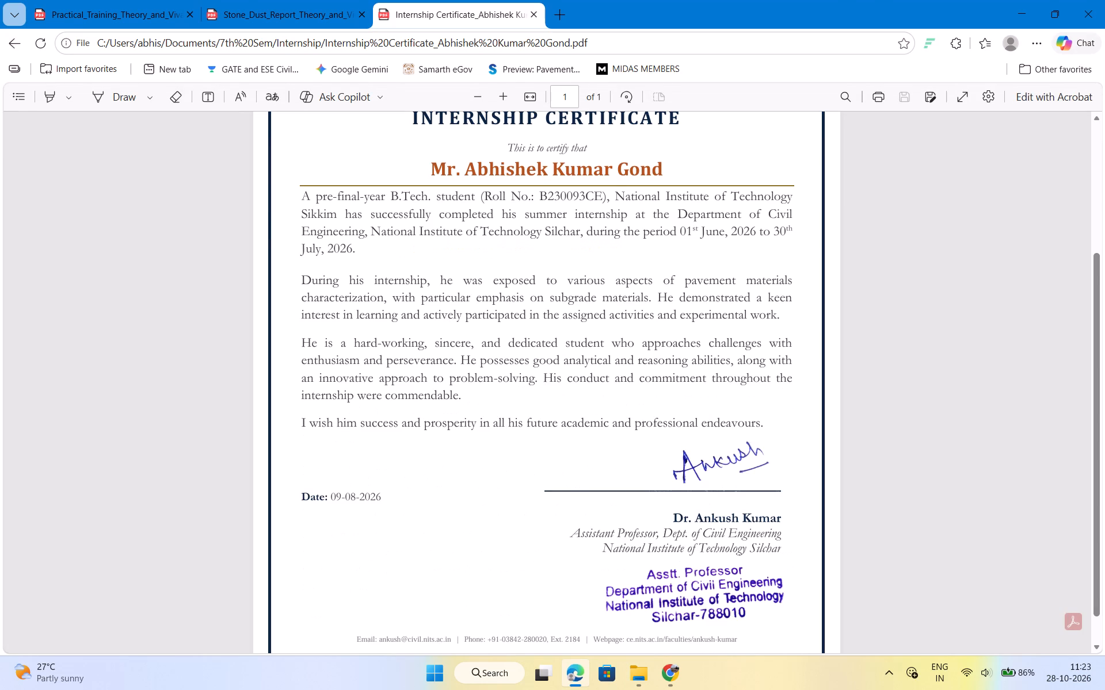
# Review the Internship Certificate PDF from top to bottom and close it.
pyautogui.scroll(-4, 447, 313)
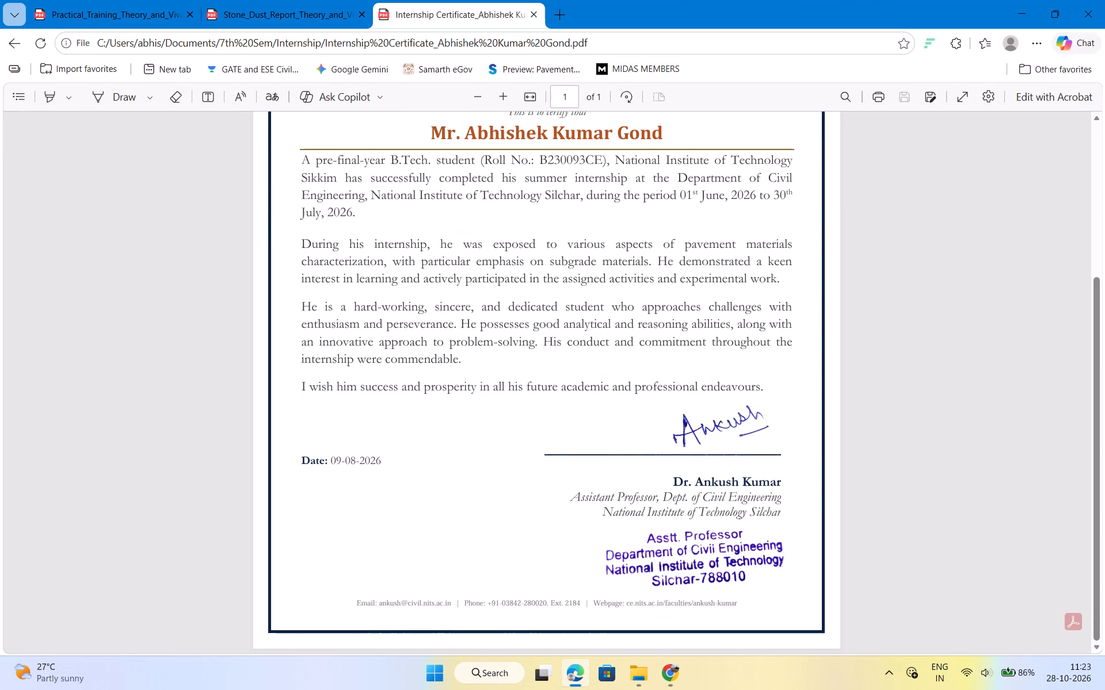
pyautogui.scroll(7, 447, 313)
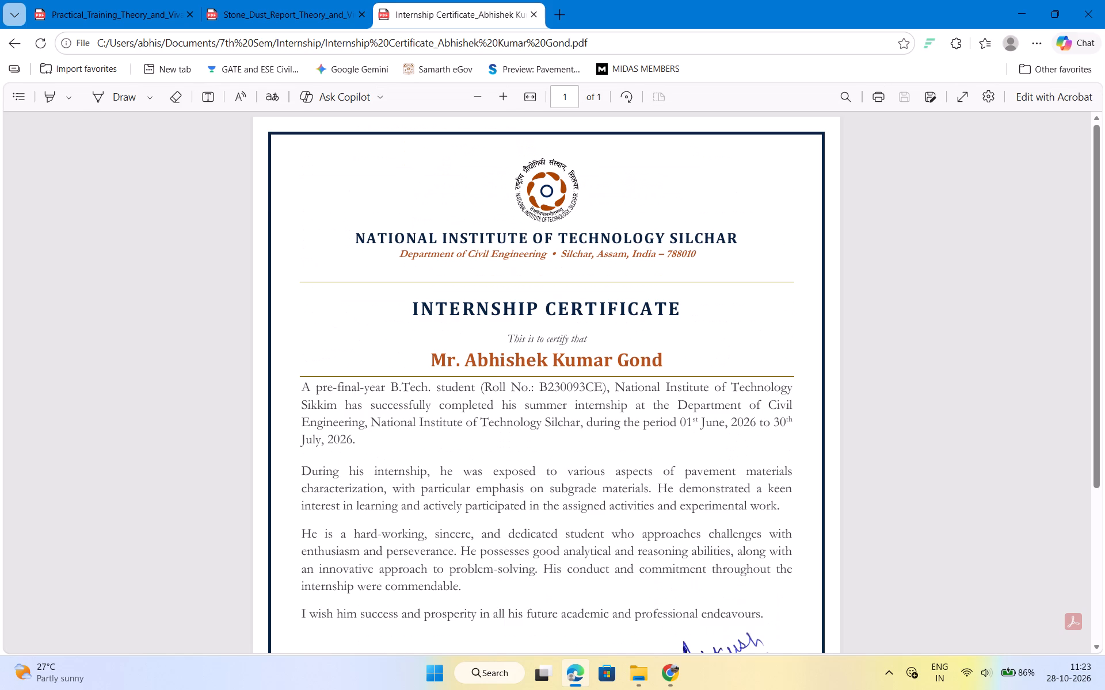
pyautogui.scroll(-4, 447, 313)
pyautogui.scroll(8, 447, 313)
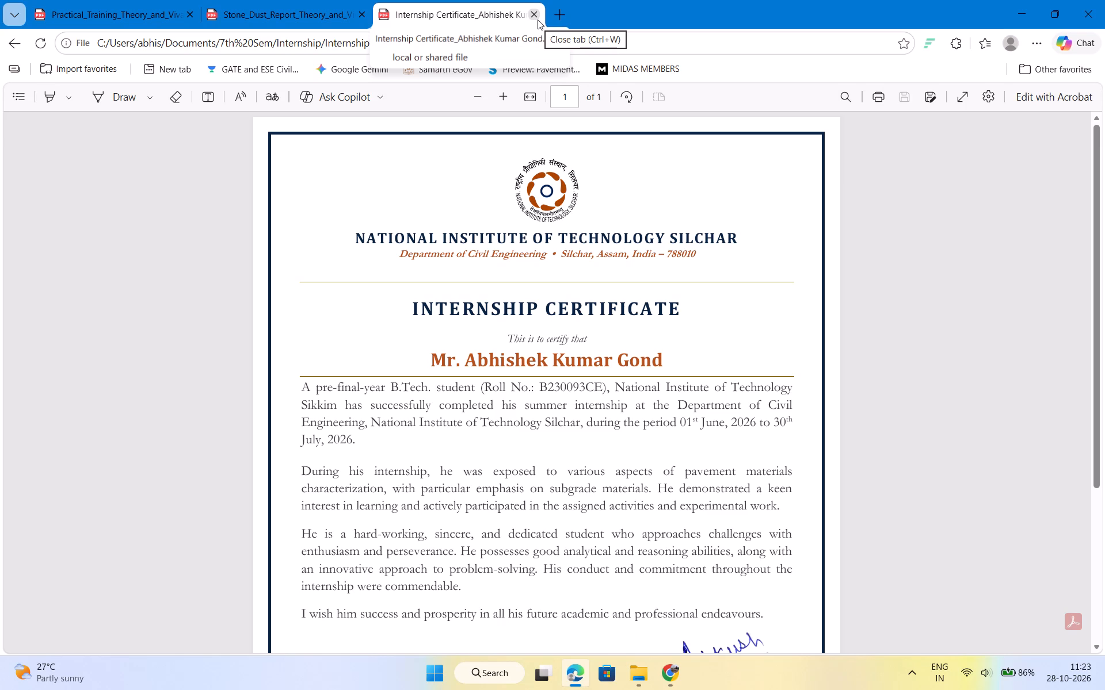
pyautogui.click(538, 20)
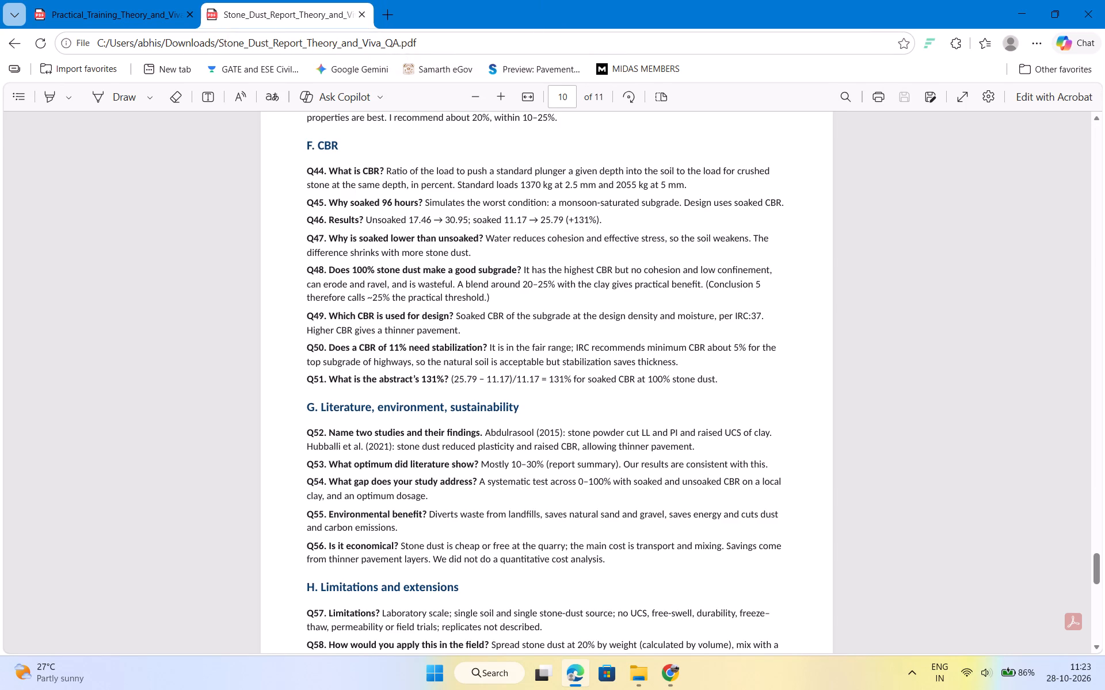
# Copy the Internship Certificate PDF from the Internship folder into the Abhishek folder on USB Drive (D:), then close File Explorer.
pyautogui.click(650, 671)
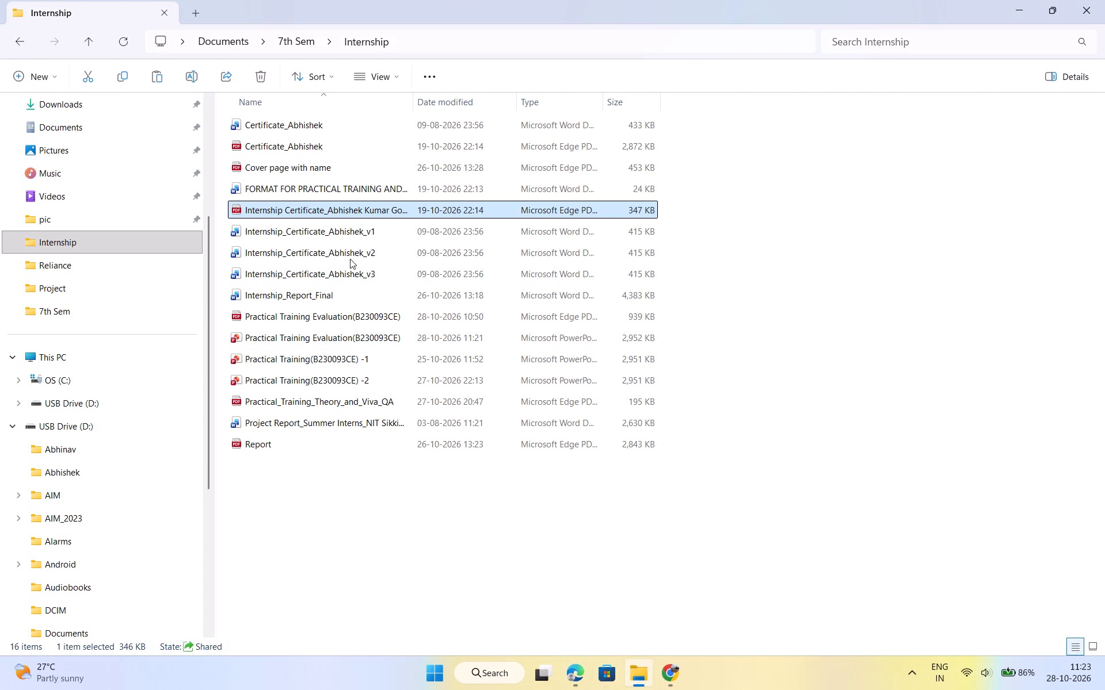
pyautogui.hotkey('ctrl', 'c')
pyautogui.doubleClick(68, 471)
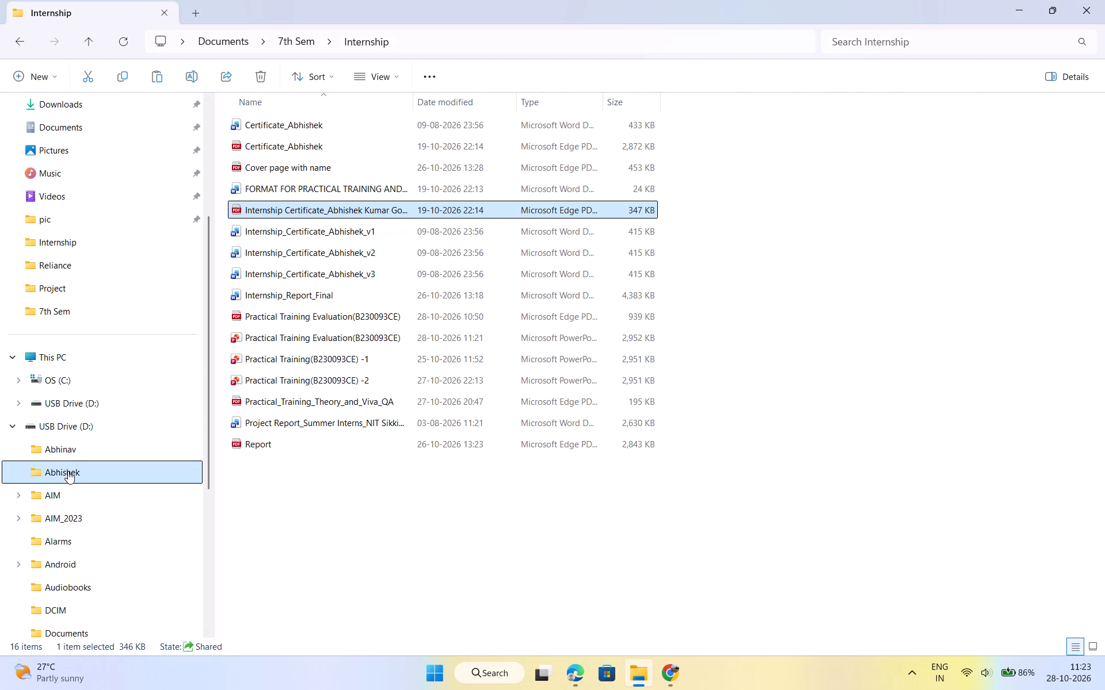
pyautogui.hotkey('ctrl', 'v')
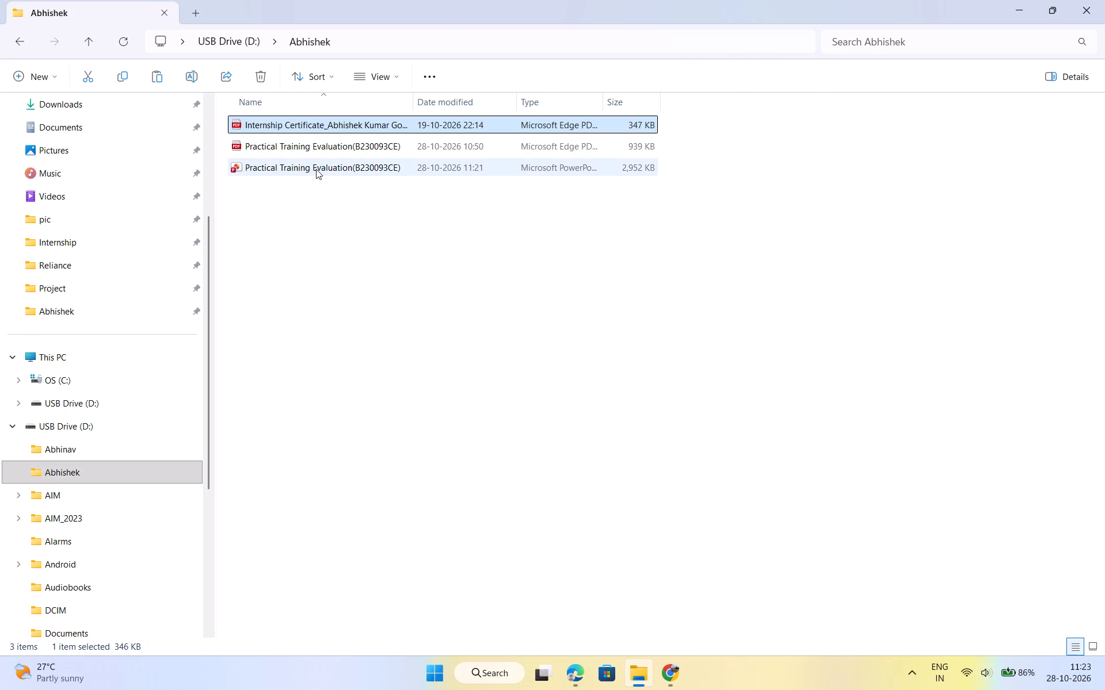
pyautogui.click(1104, 0)
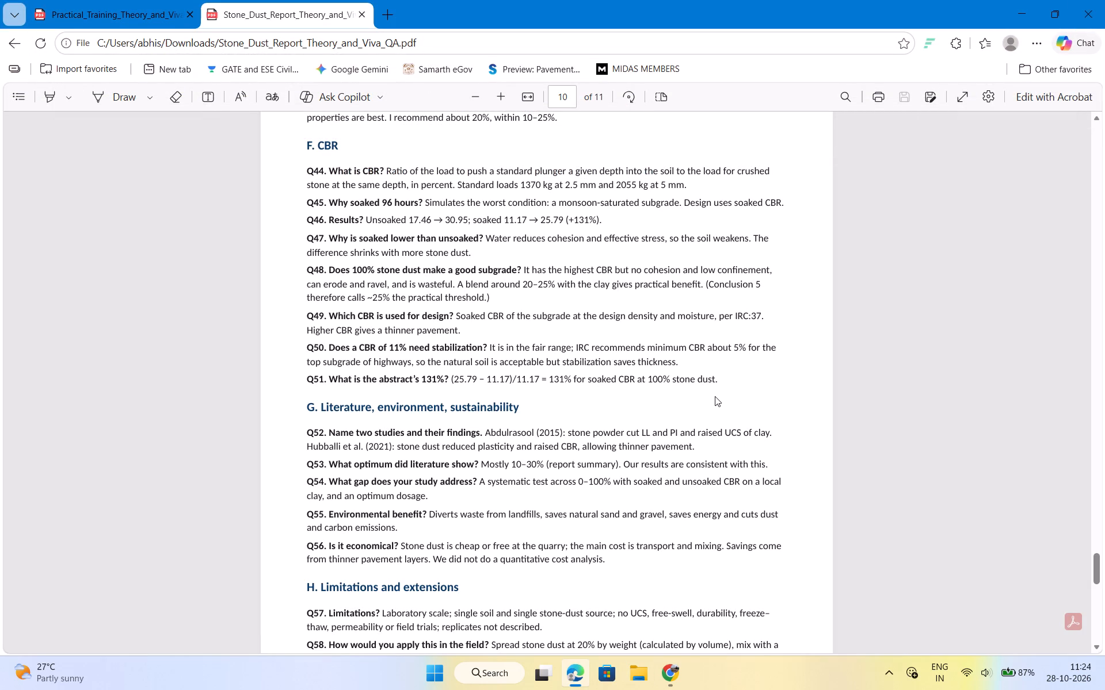
# Reopen the Internship folder in File Explorer and open the Practical Training Evaluation presentation in PowerPoint.
pyautogui.click(639, 672)
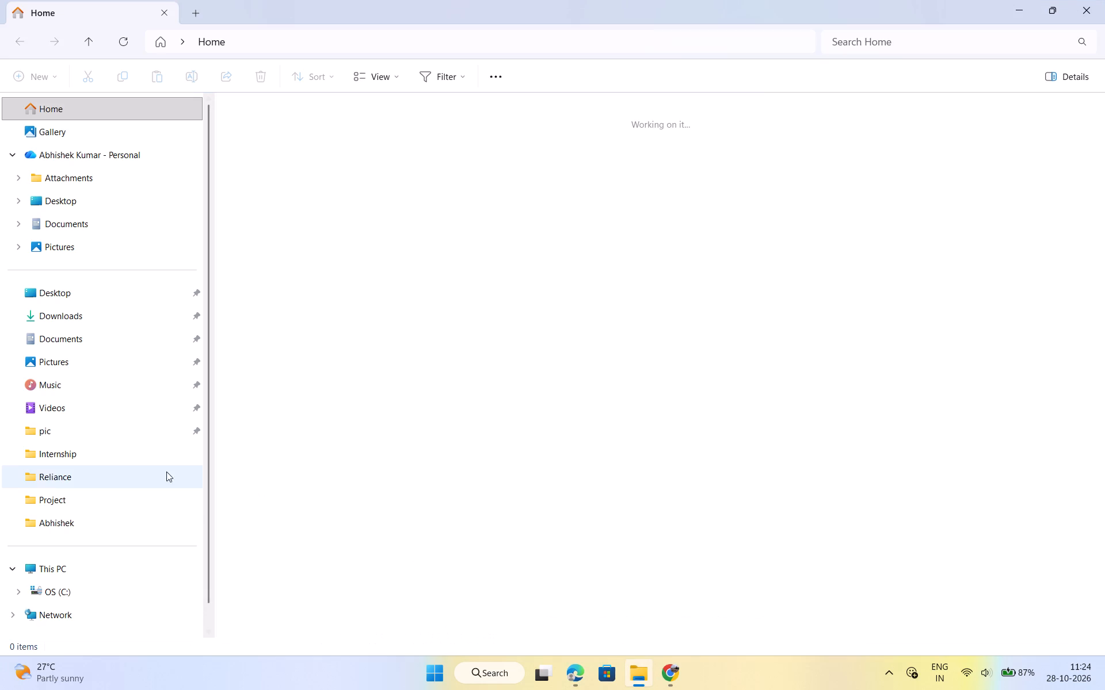
pyautogui.doubleClick(116, 452)
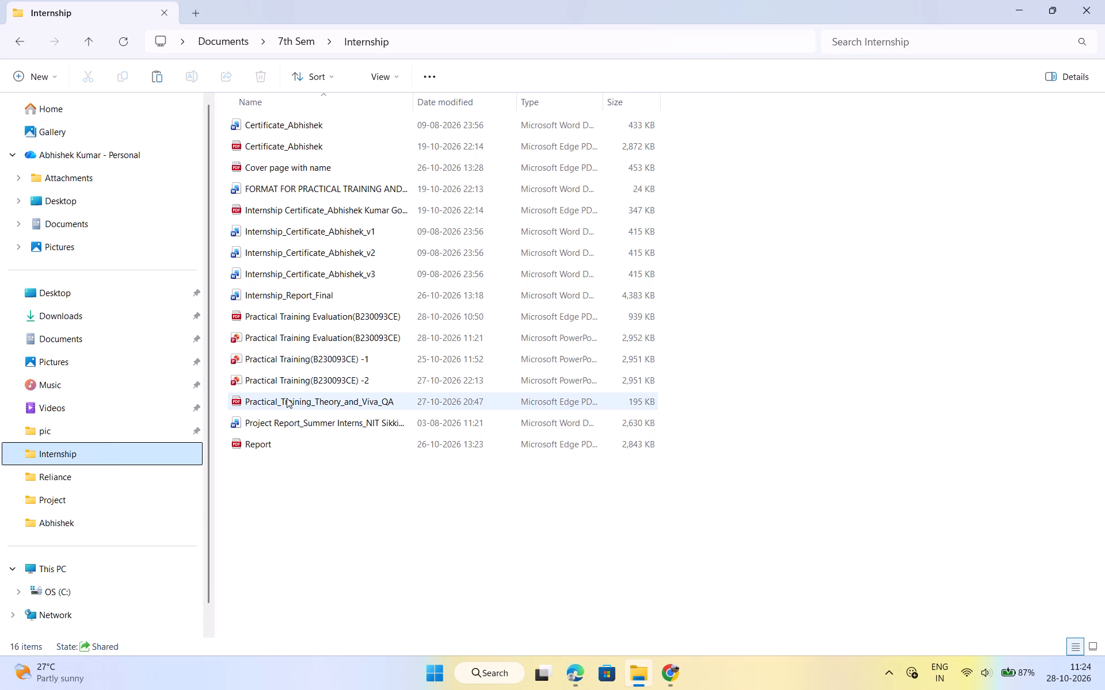
pyautogui.doubleClick(273, 332)
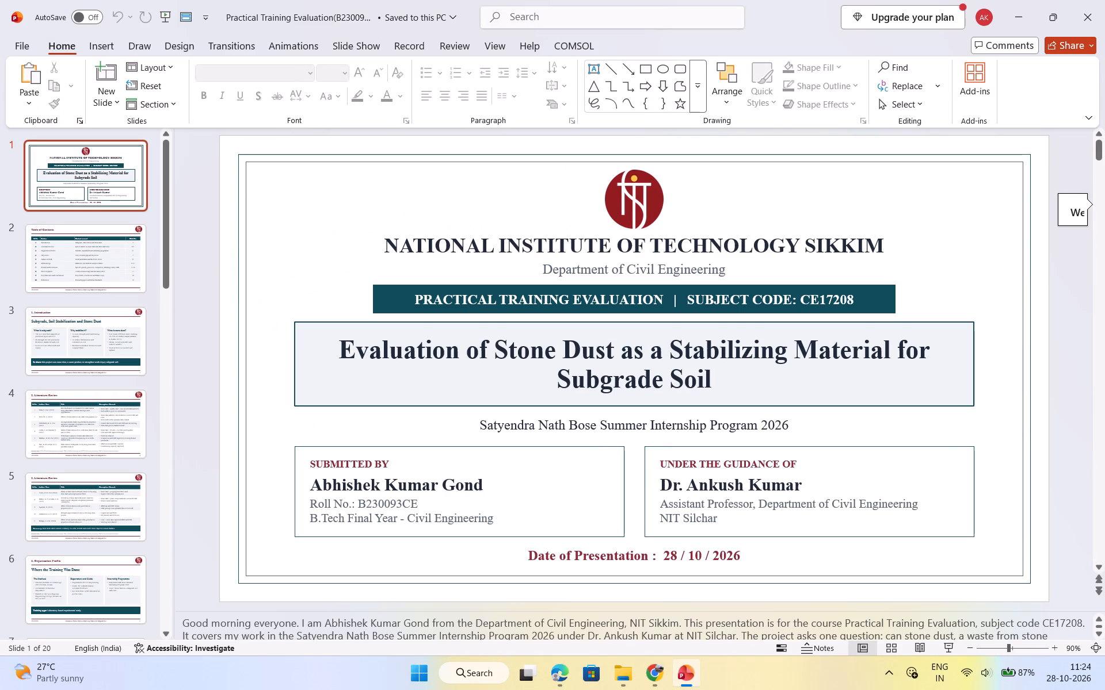
# Switch from PowerPoint back to the Internship folder in File Explorer.
pyautogui.click(553, 672)
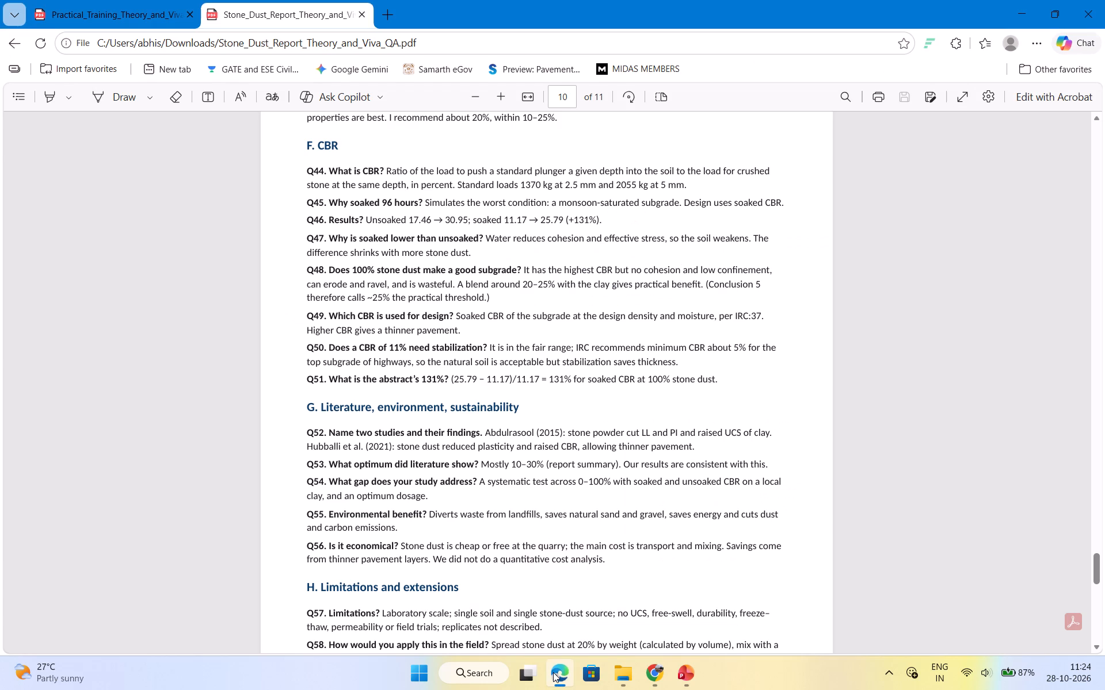
pyautogui.click(629, 683)
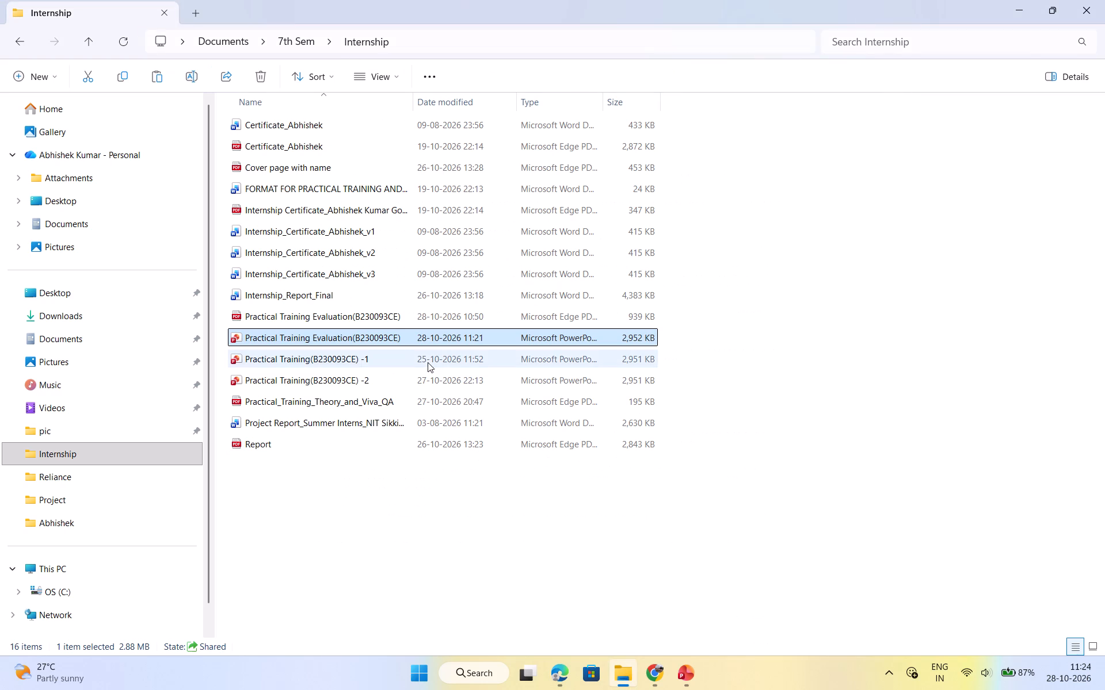
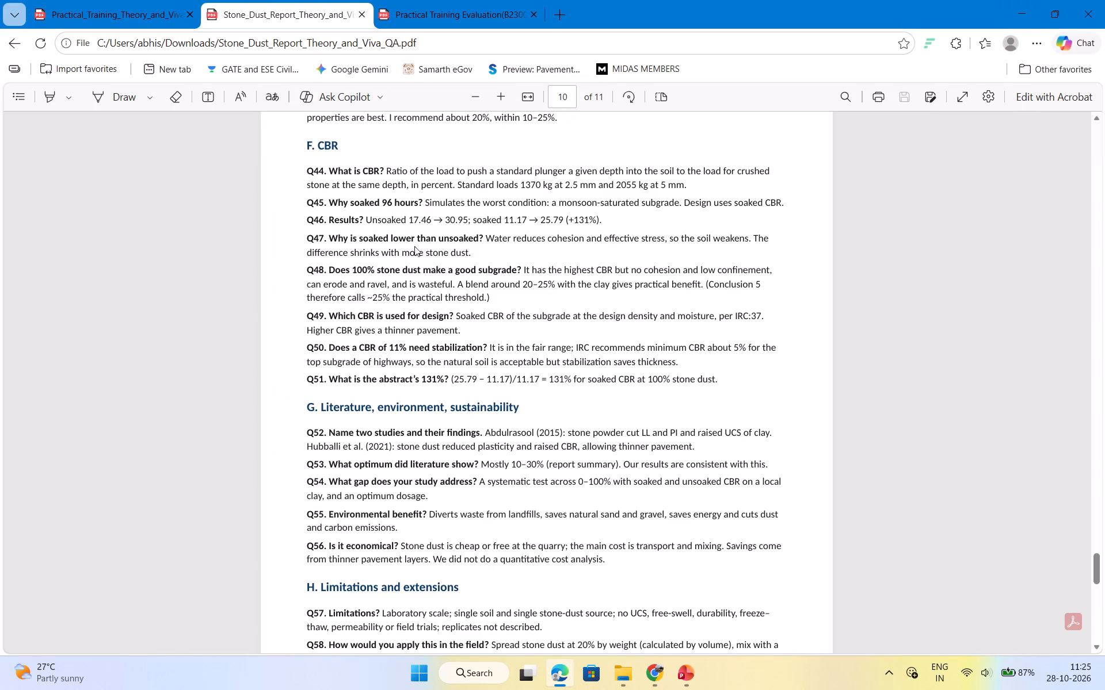
# Switch to the Practical Training Evaluation presentation in PowerPoint and look over the Introduction slide and the first Literature Review slide.
pyautogui.click(673, 677)
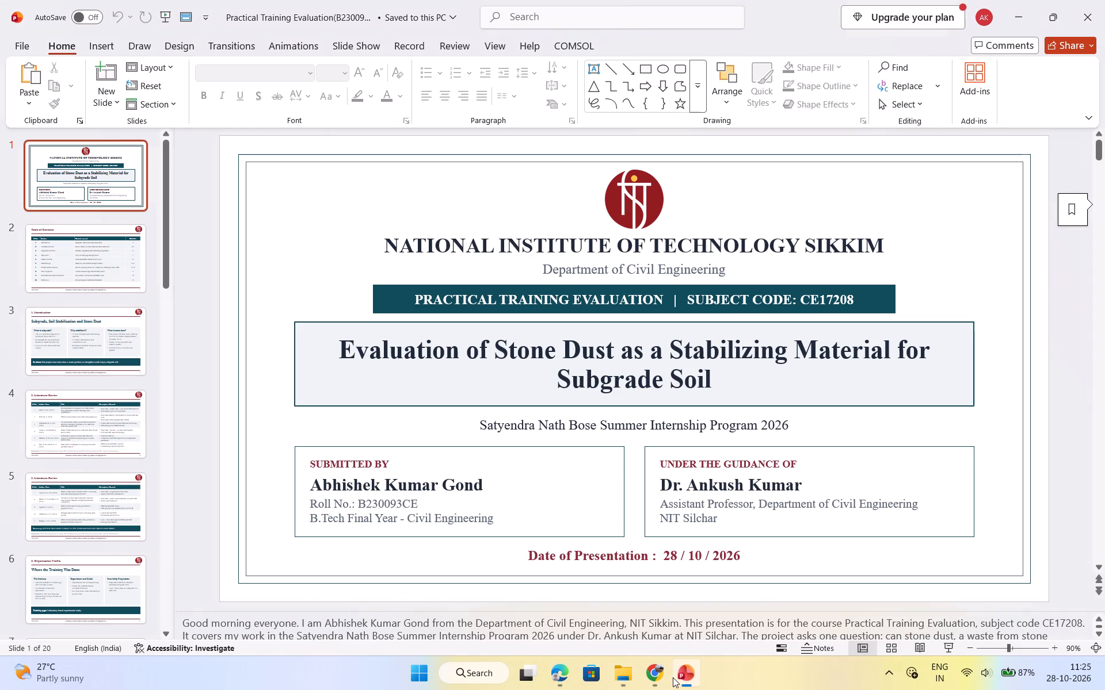
pyautogui.click(75, 339)
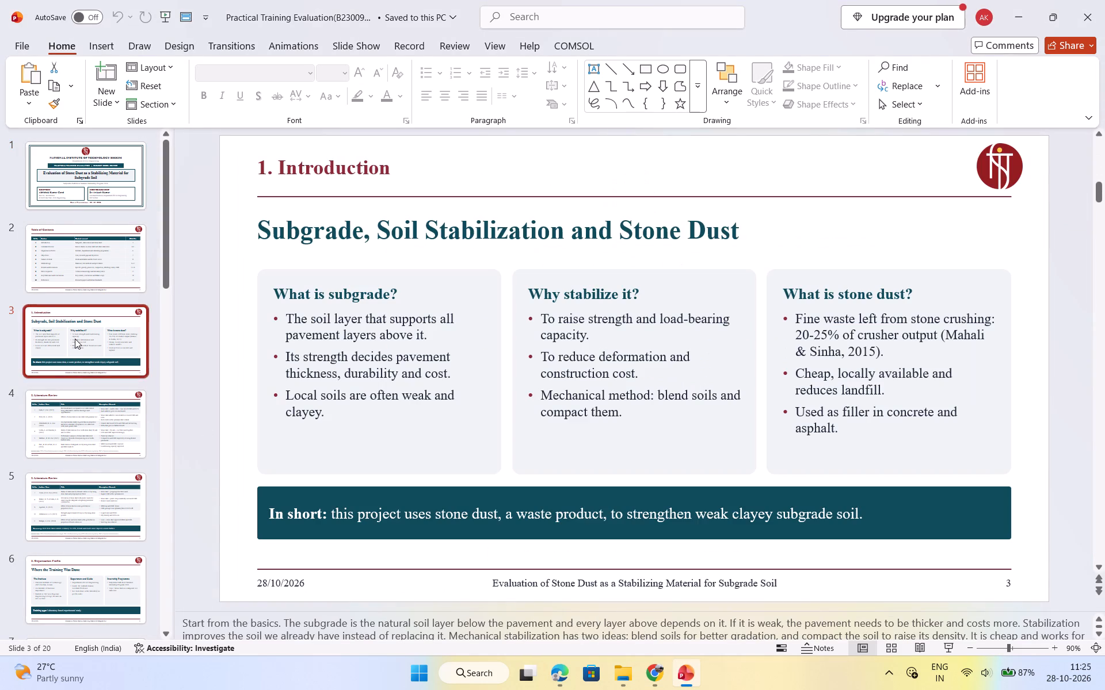
pyautogui.click(79, 432)
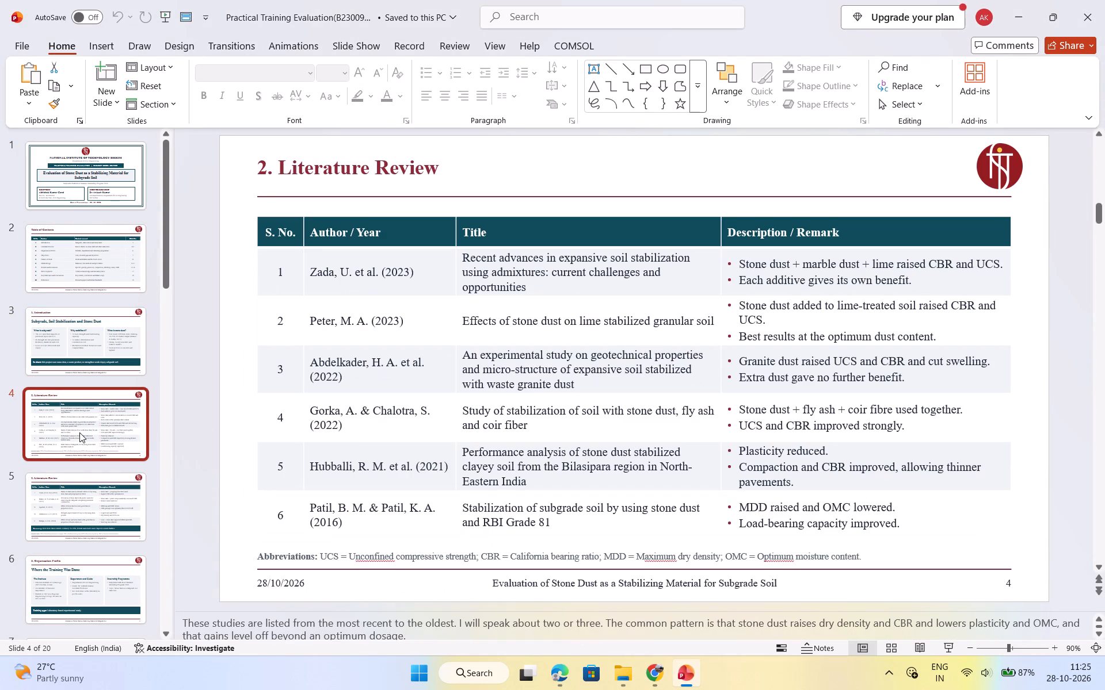
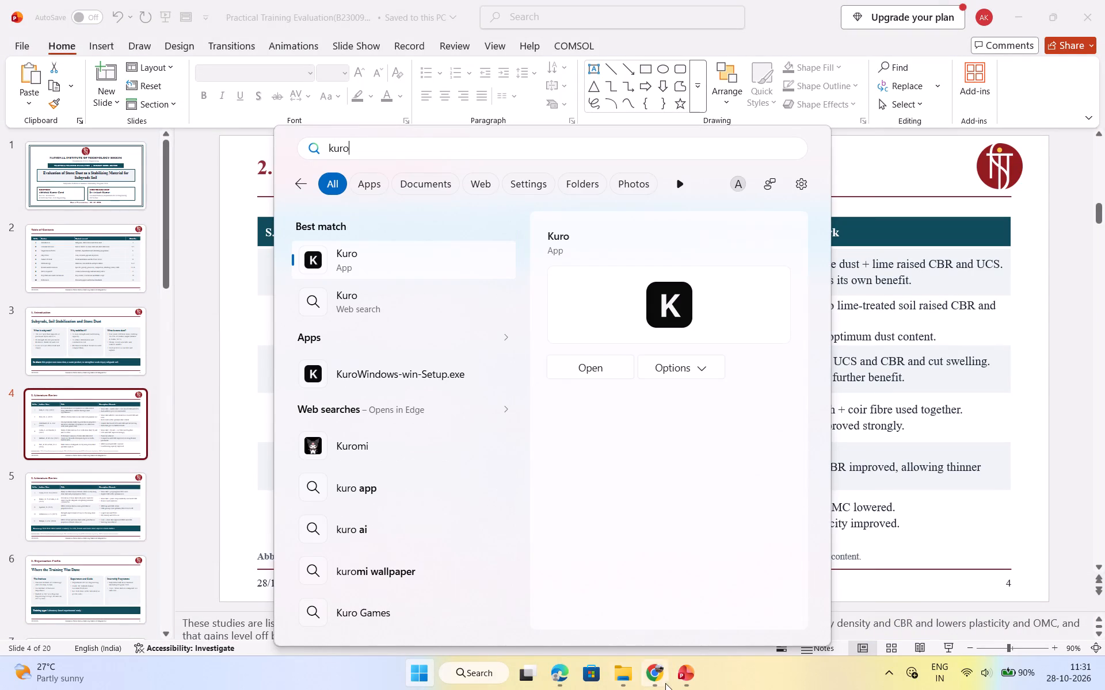
# Launch the Kuro app found through the Windows search.
pyautogui.click(561, 371)
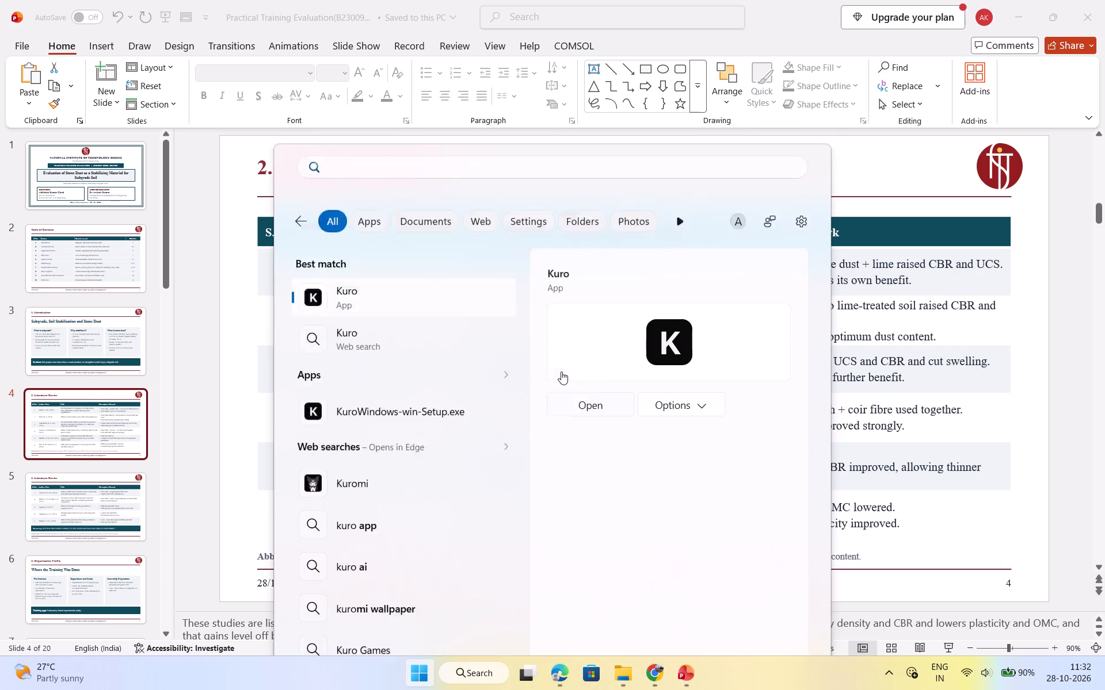
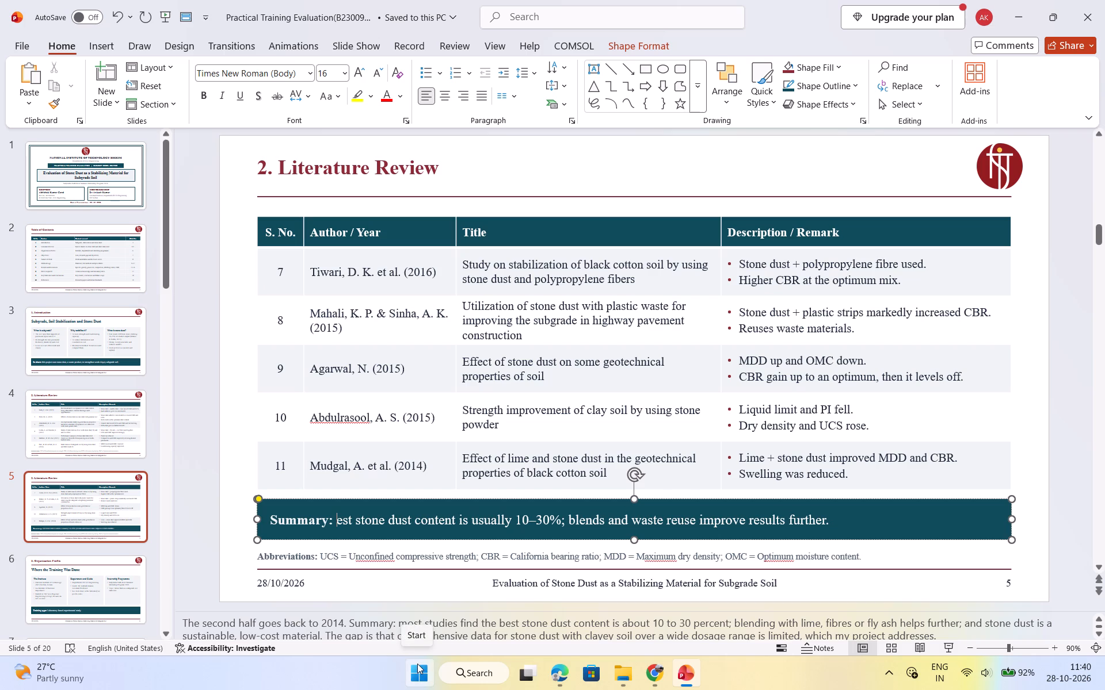
# Insert a capital B to complete the word "Best" at the start of slide 5's summary sentence.
pyautogui.hotkey('shift', 'b')
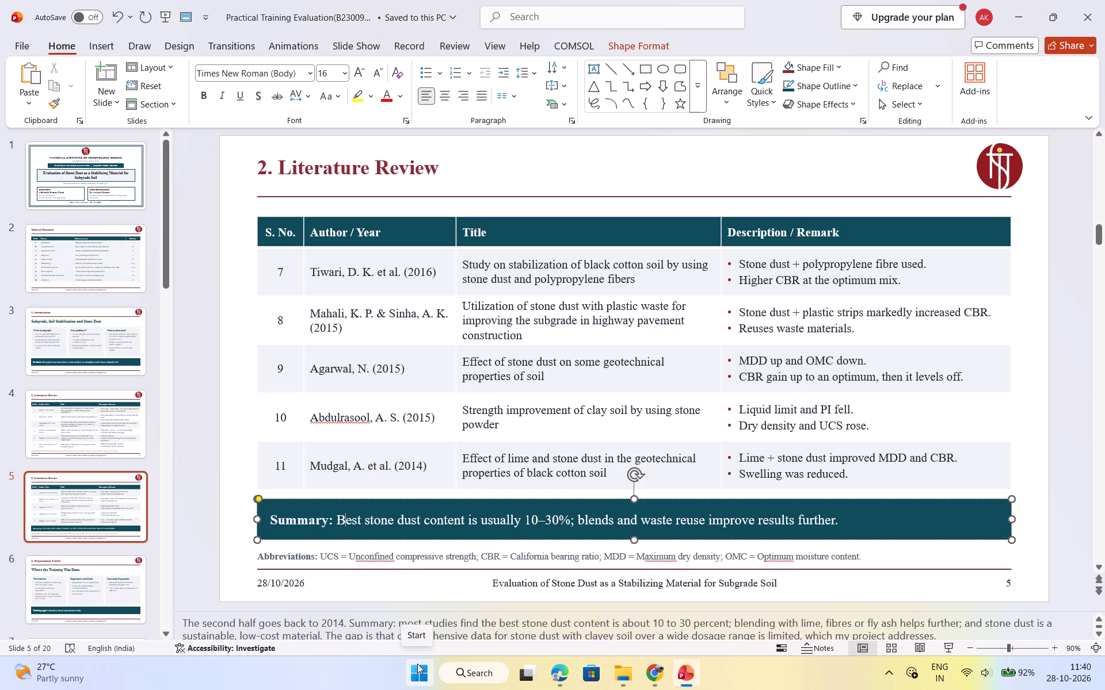
# Switch to Edge and check the second Literature Review page and its summary in the Practical Training Evaluation PDF.
pyautogui.click(552, 668)
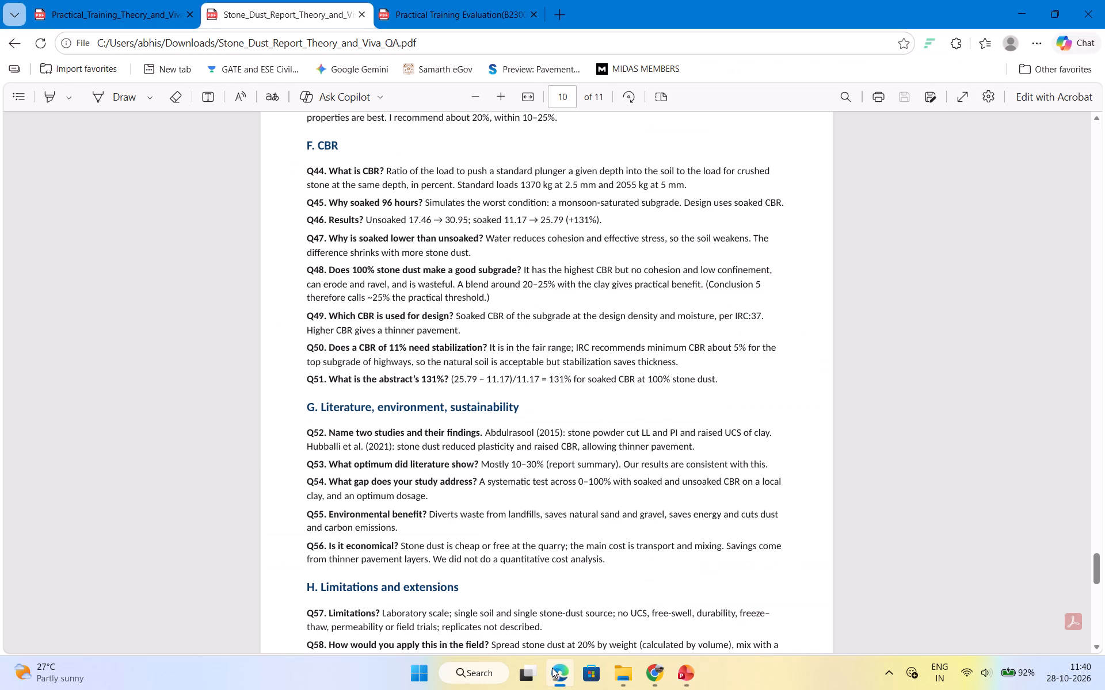
pyautogui.click(428, 0)
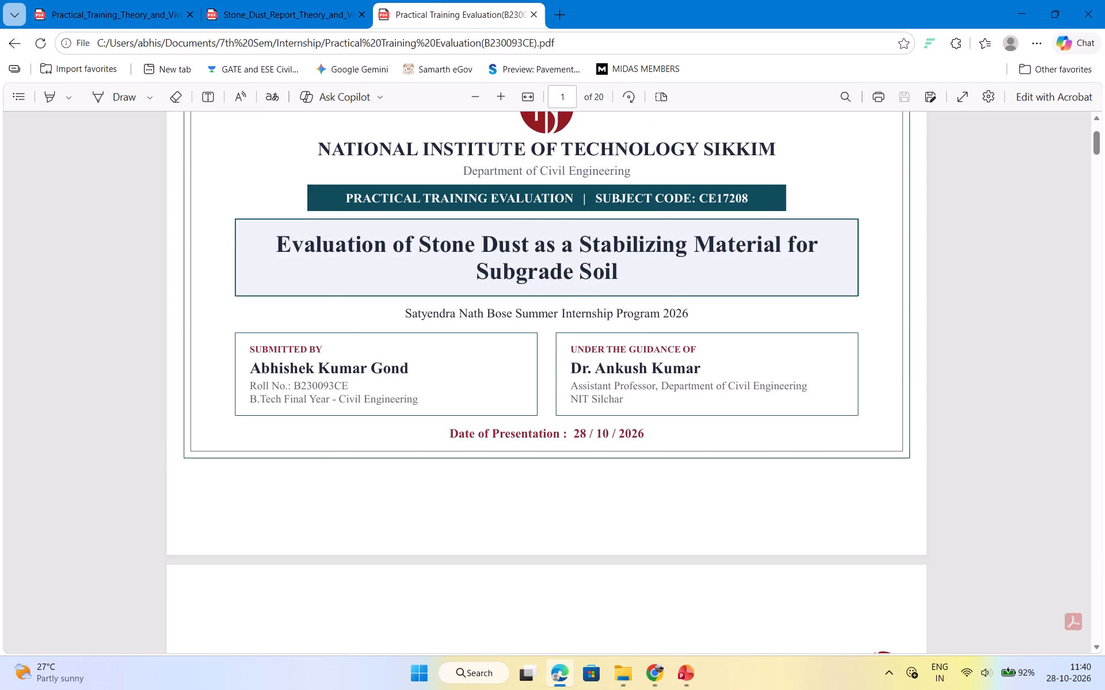
pyautogui.scroll(-11, 502, 202)
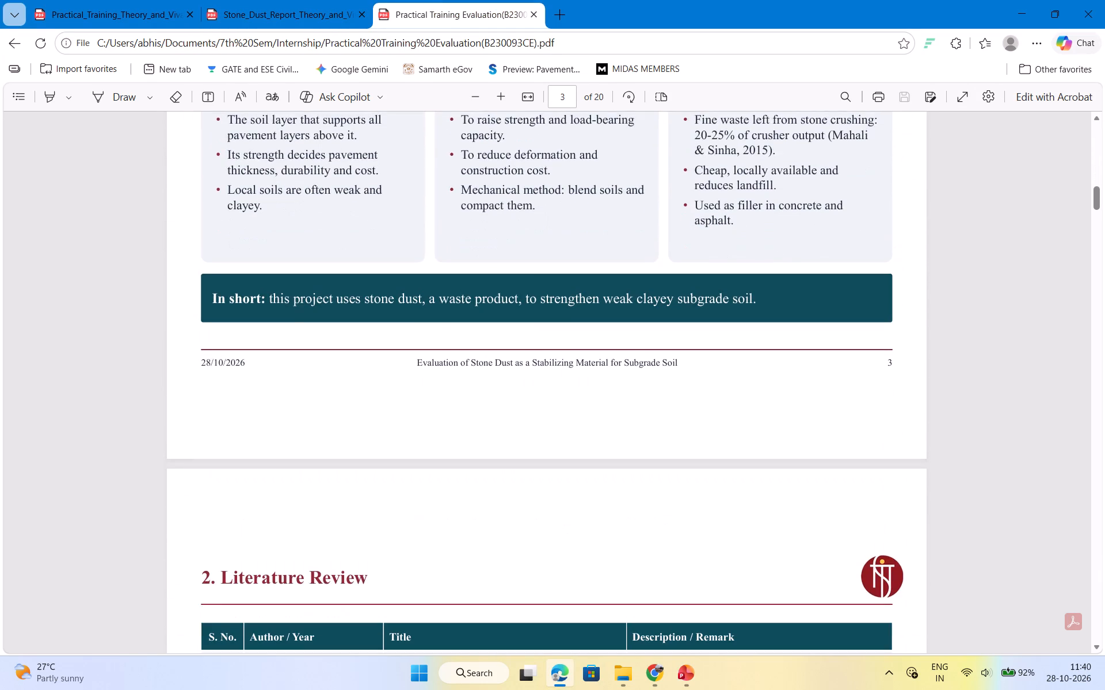
pyautogui.scroll(-2, 502, 202)
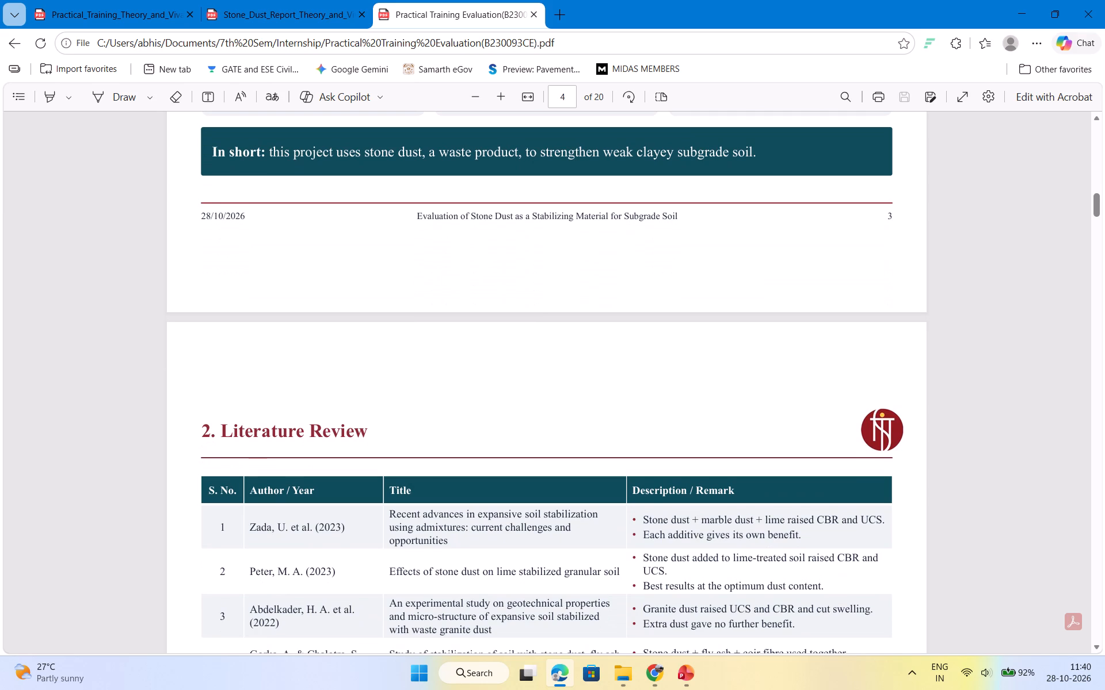
pyautogui.scroll(-1, 483, 349)
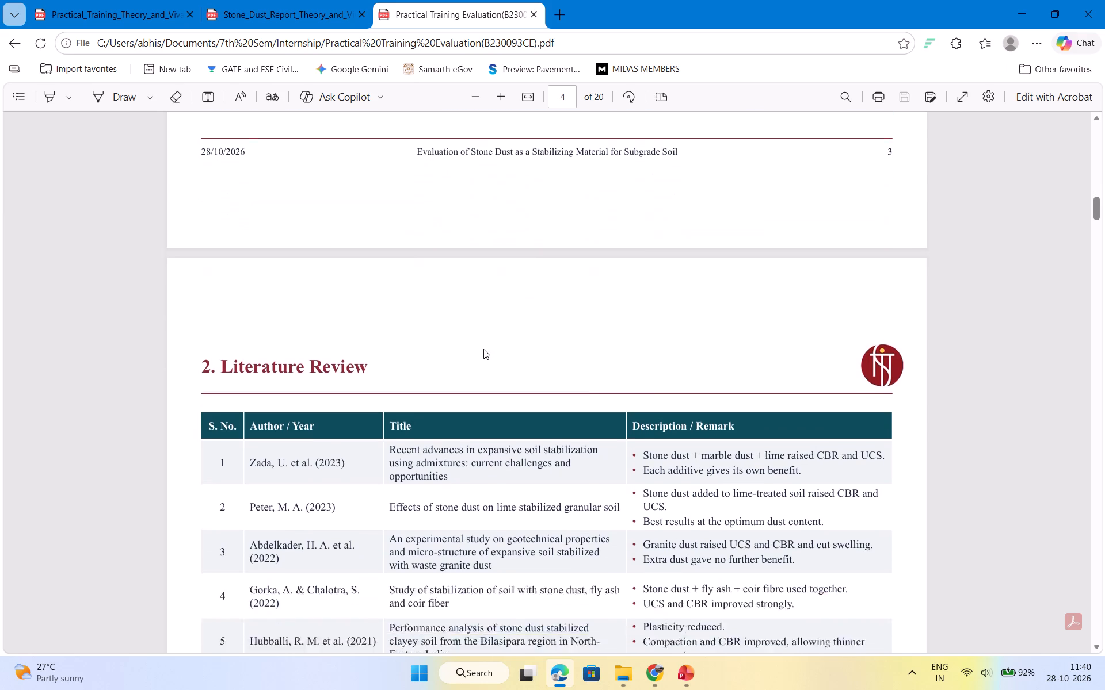
pyautogui.scroll(-5, 483, 349)
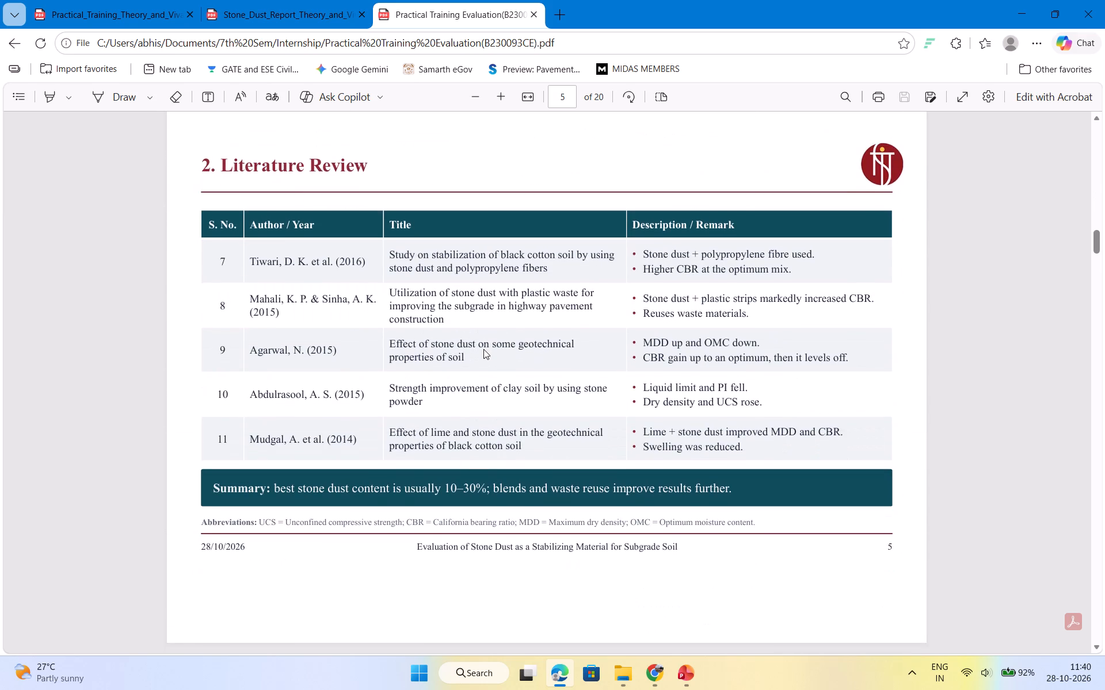
pyautogui.scroll(-1, 483, 349)
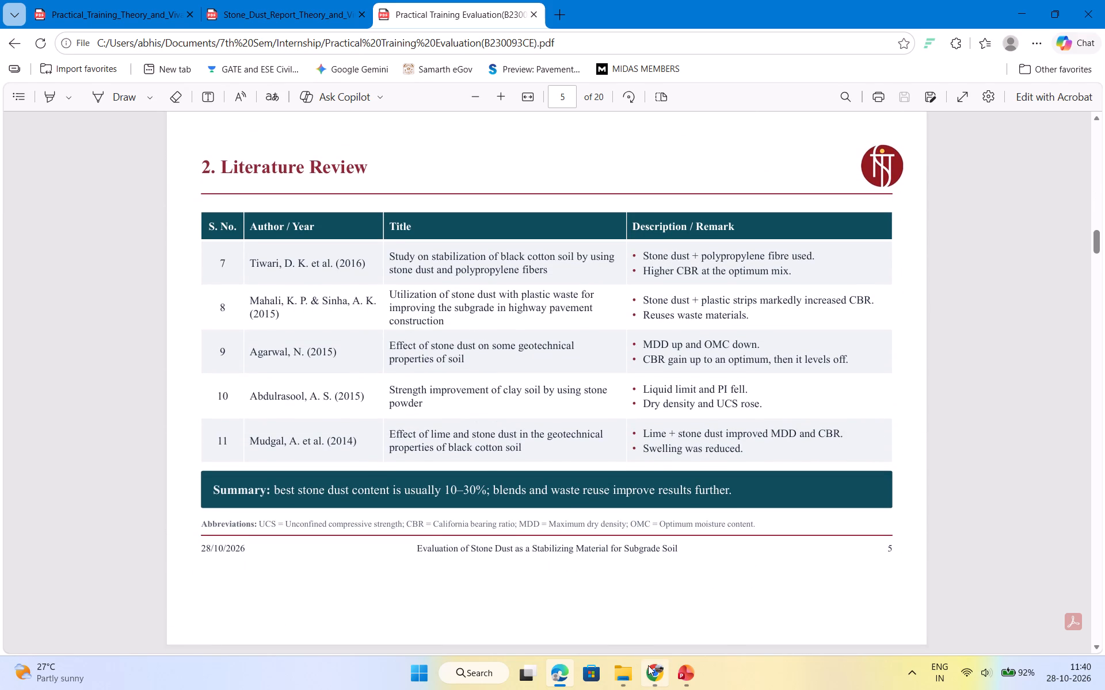
# Switch back to PowerPoint and save the practical training presentation.
pyautogui.click(681, 664)
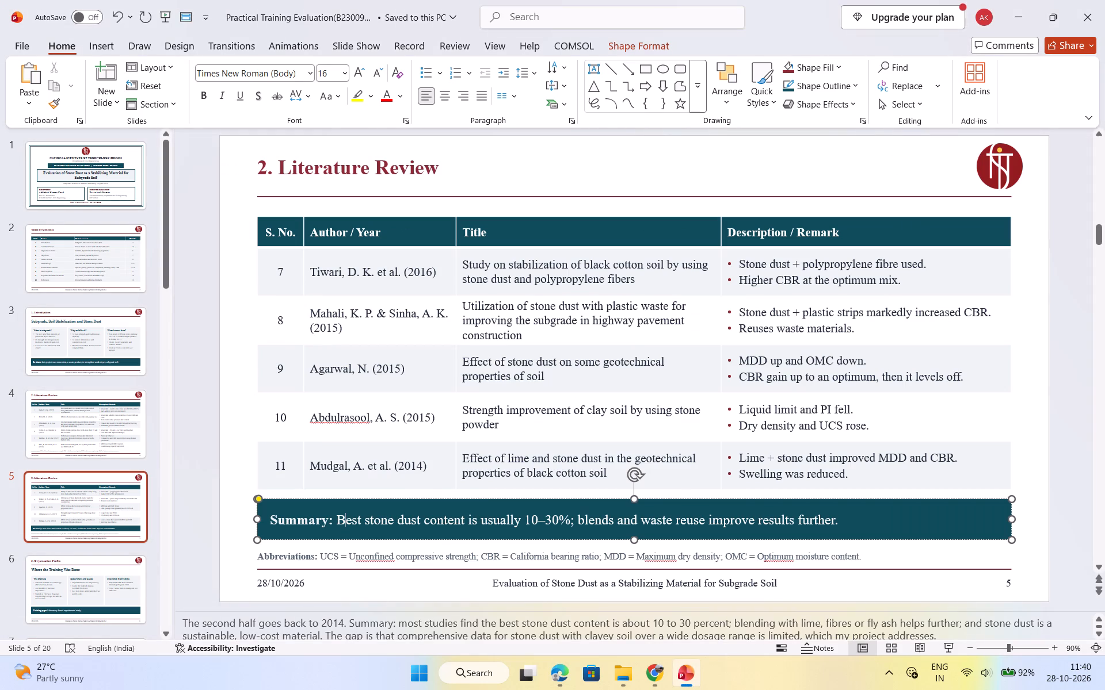
pyautogui.hotkey('ctrl', 's')
# Display slide 6, Organization Profile, for review.
pyautogui.scroll(-1, 80, 412)
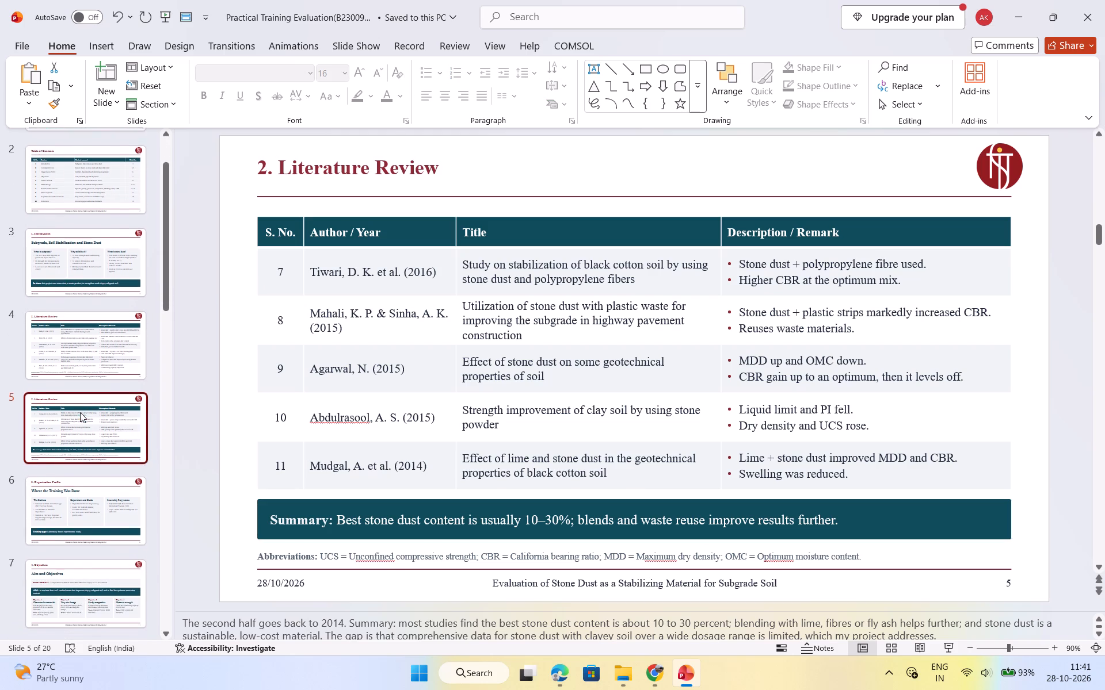
pyautogui.scroll(-1, 80, 412)
pyautogui.click(82, 463)
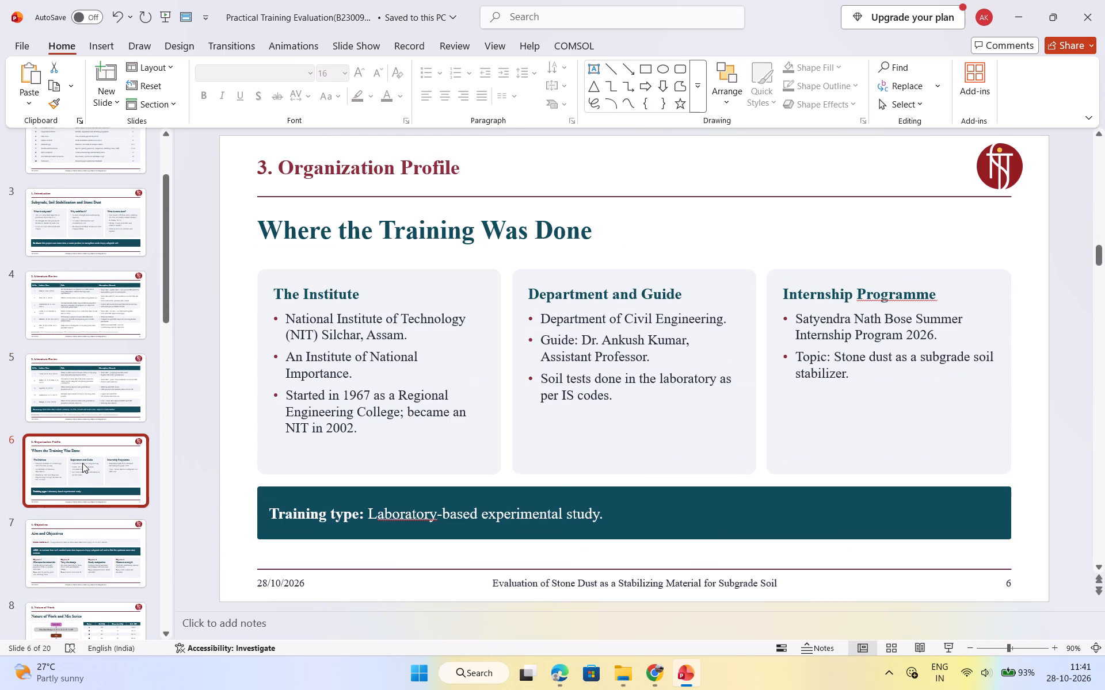
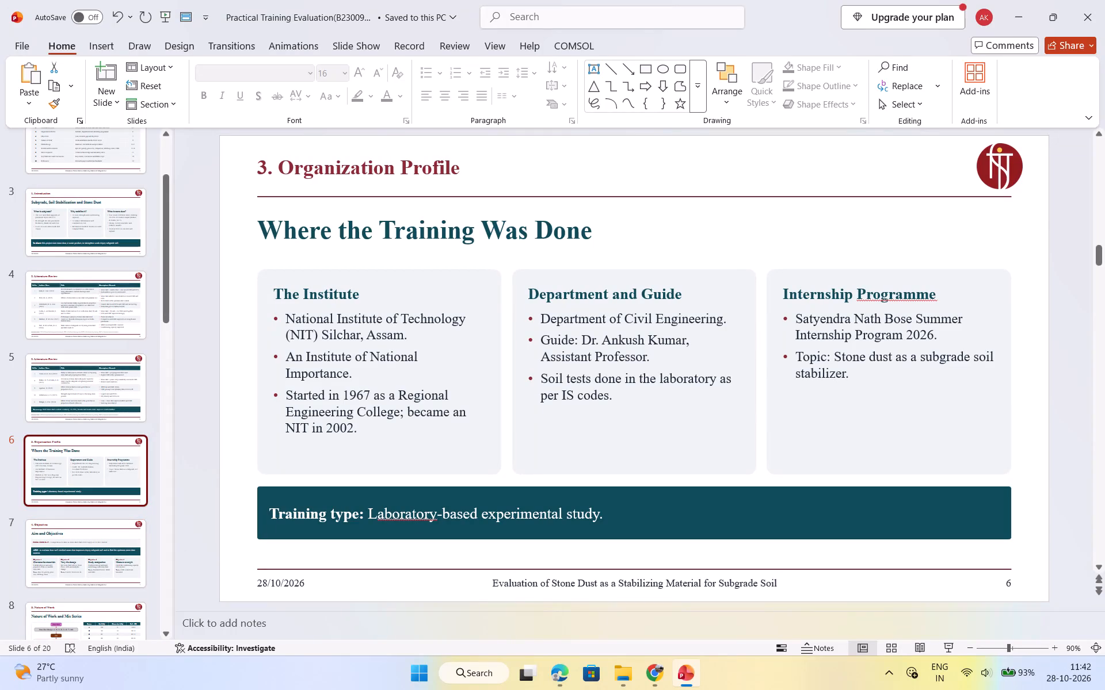
# Retype "Laboratory" after its initial L in slide 6's training type line to clear its spelling underline.
pyautogui.rightClick(396, 516)
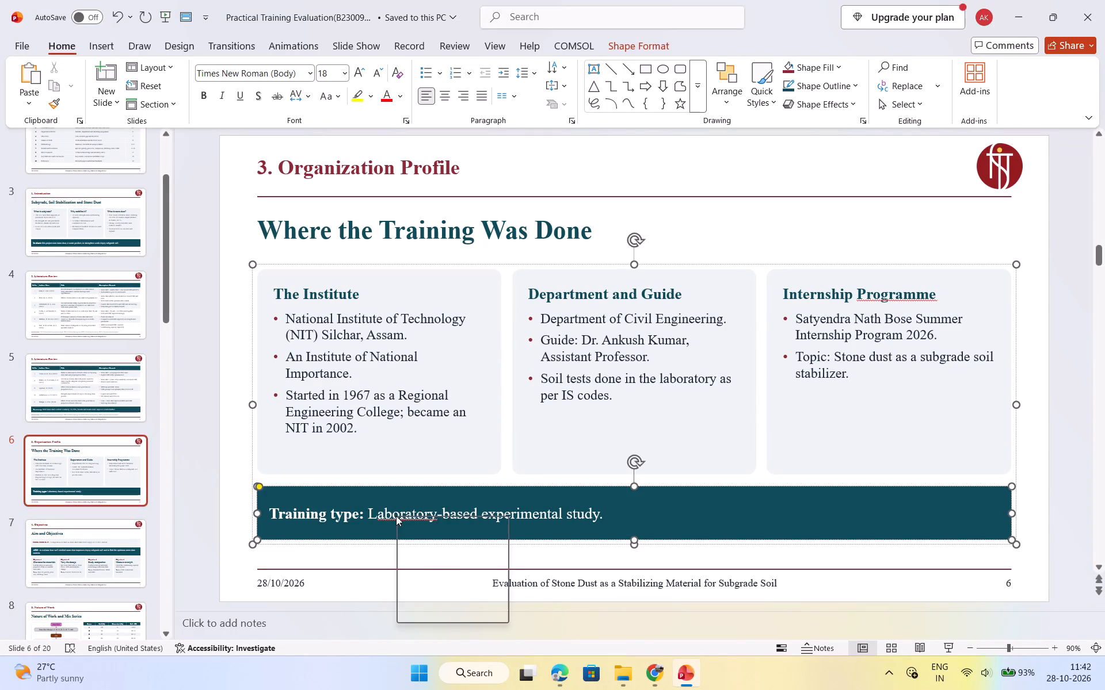
pyautogui.click(439, 592)
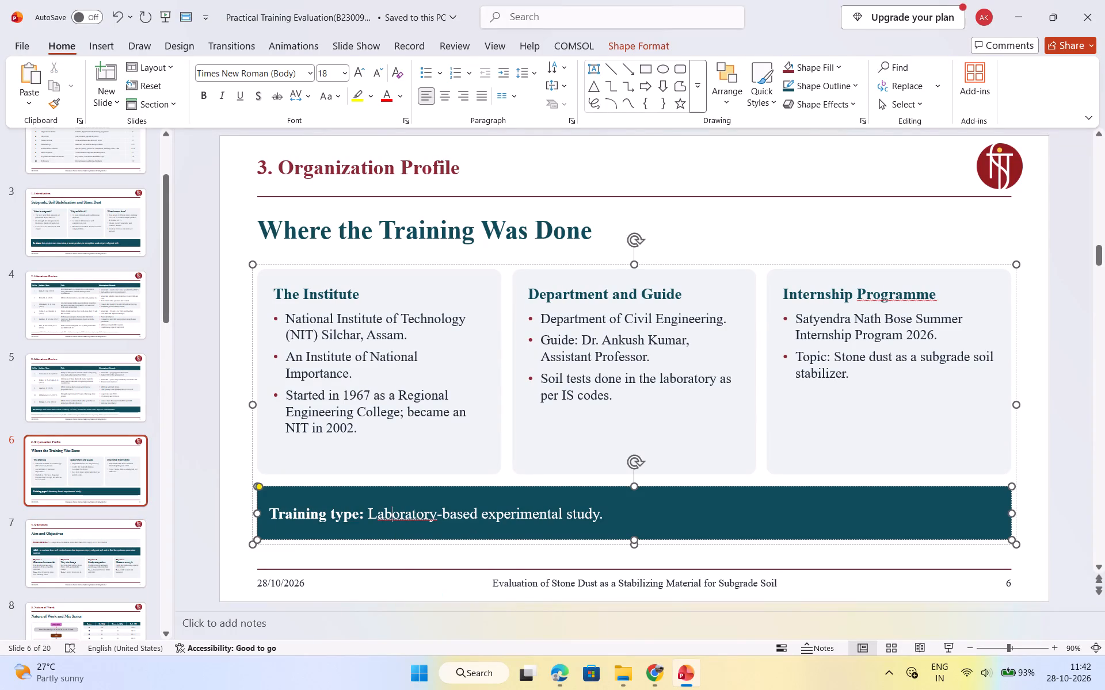
pyautogui.click(438, 516)
pyautogui.press('BackSpace')
pyautogui.press('BackSpace')
pyautogui.press('BackSpace')
pyautogui.press('BackSpace')
pyautogui.press('BackSpace')
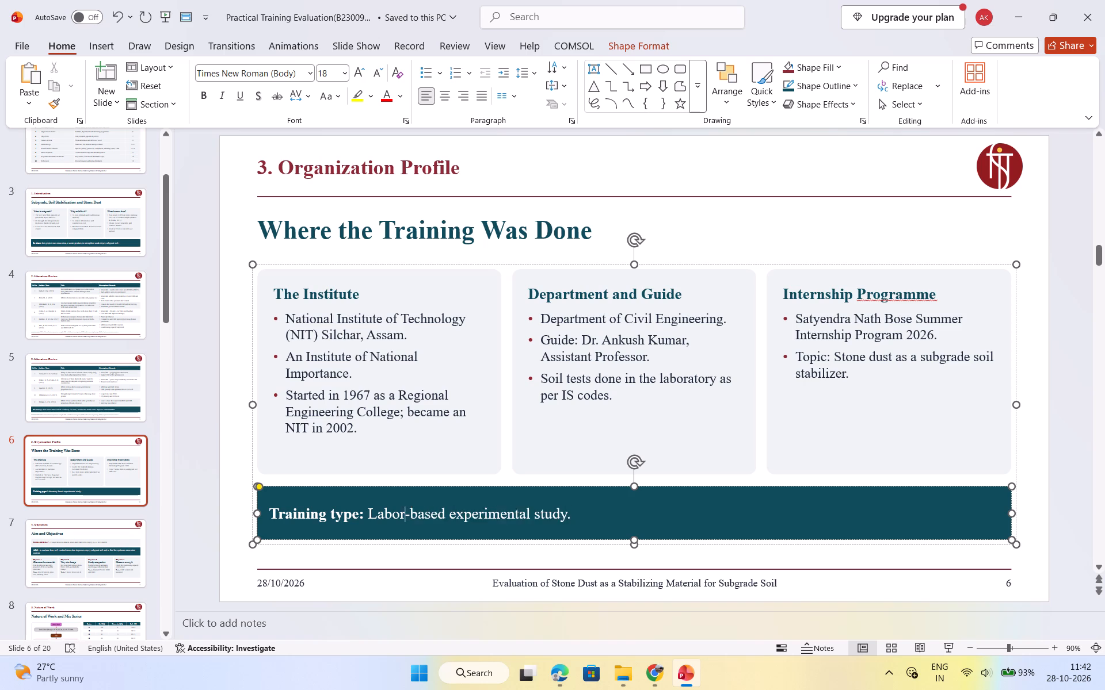
pyautogui.press('BackSpace')
pyautogui.press('BackSpace')
pyautogui.press('BackSpace')
pyautogui.press('BackSpace')
pyautogui.write('aboratory')
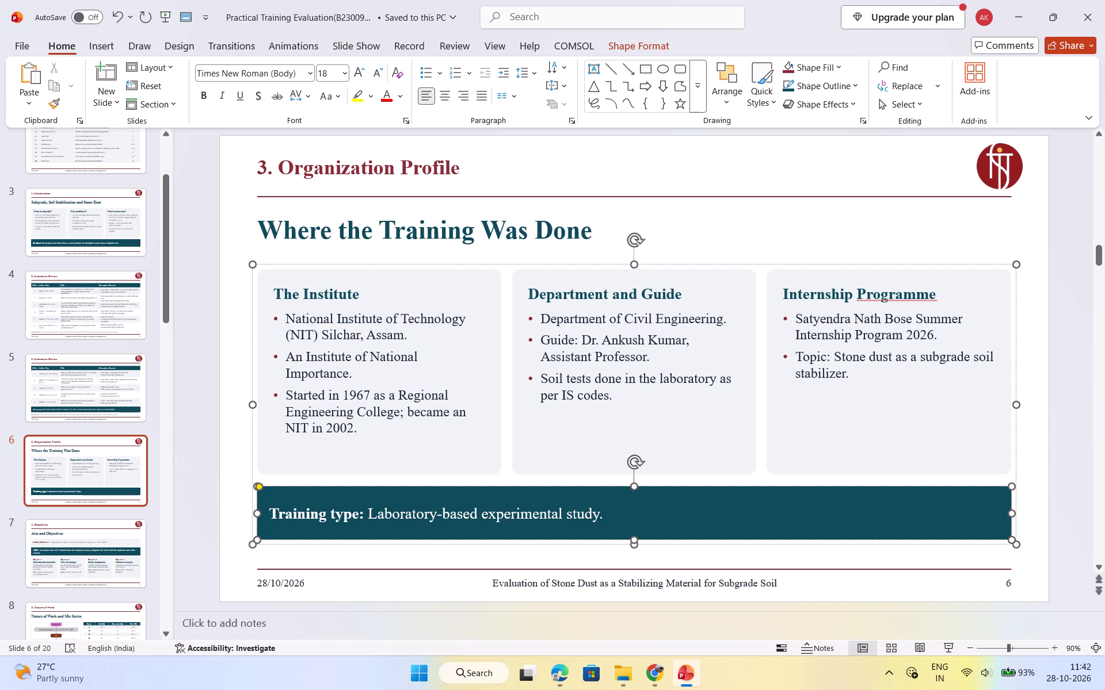
pyautogui.click(506, 516)
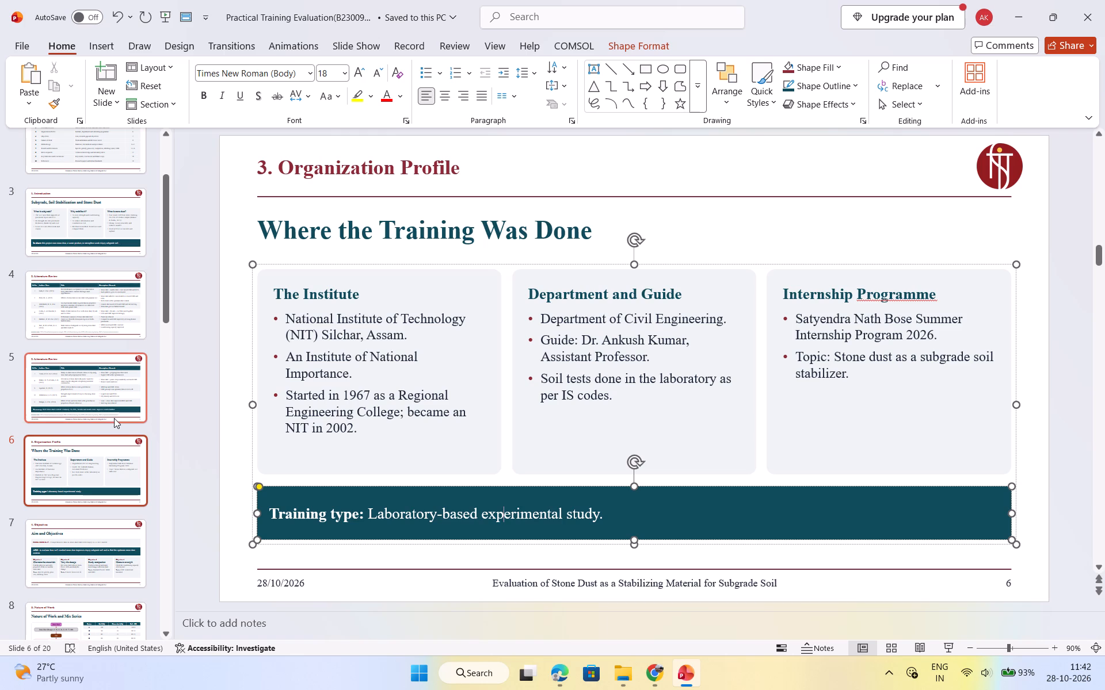
# Go back to slide 4 and retype "Unconfined" after its initial U in the abbreviations note to clear its spelling underline.
pyautogui.scroll(1, 117, 362)
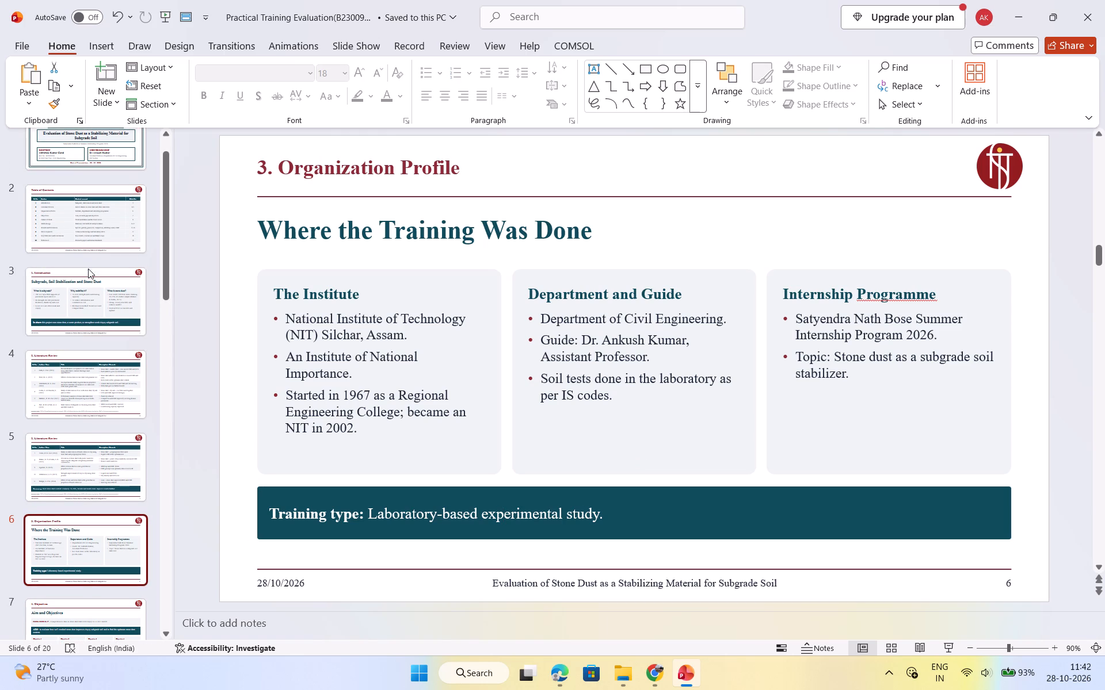
pyautogui.click(83, 283)
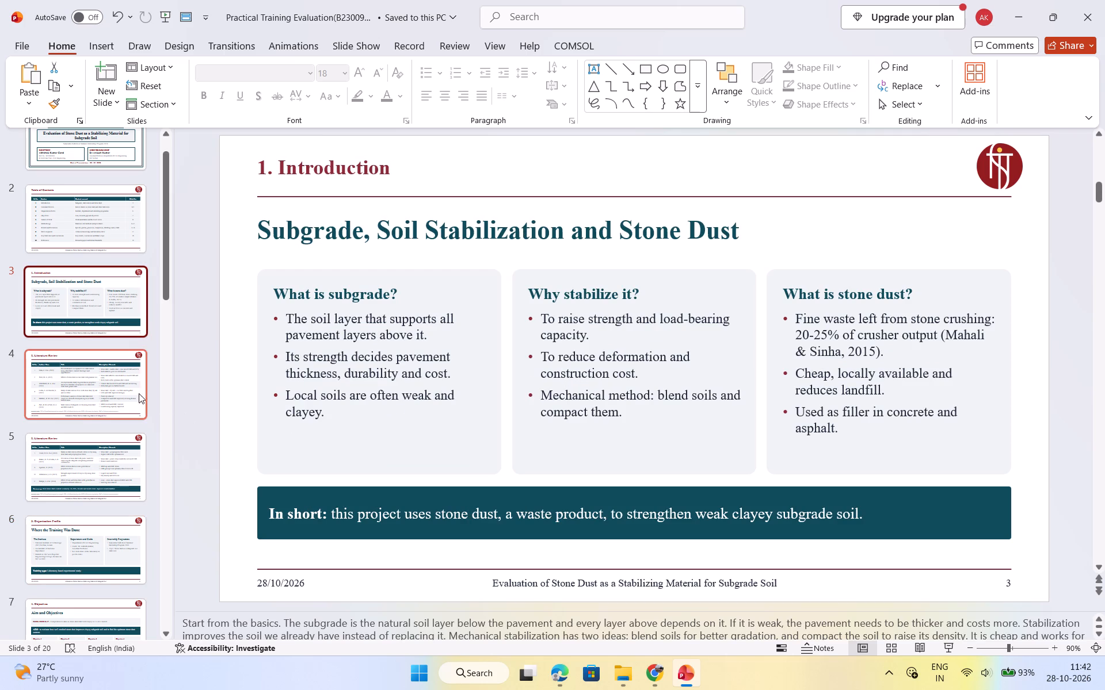
pyautogui.click(119, 393)
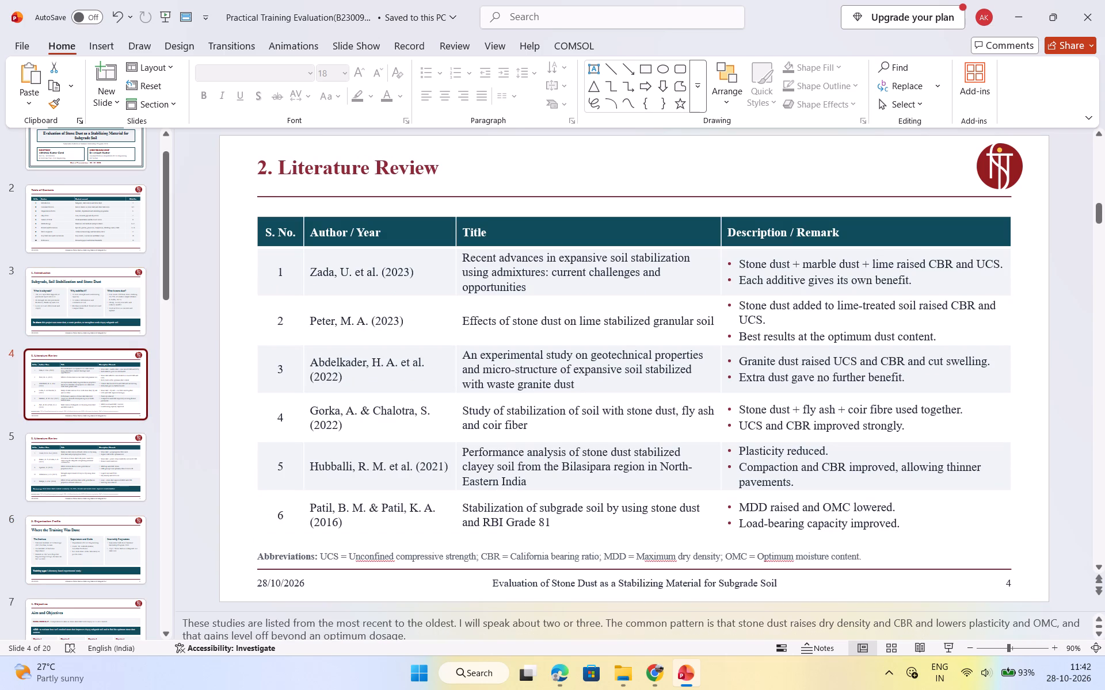
pyautogui.click(393, 555)
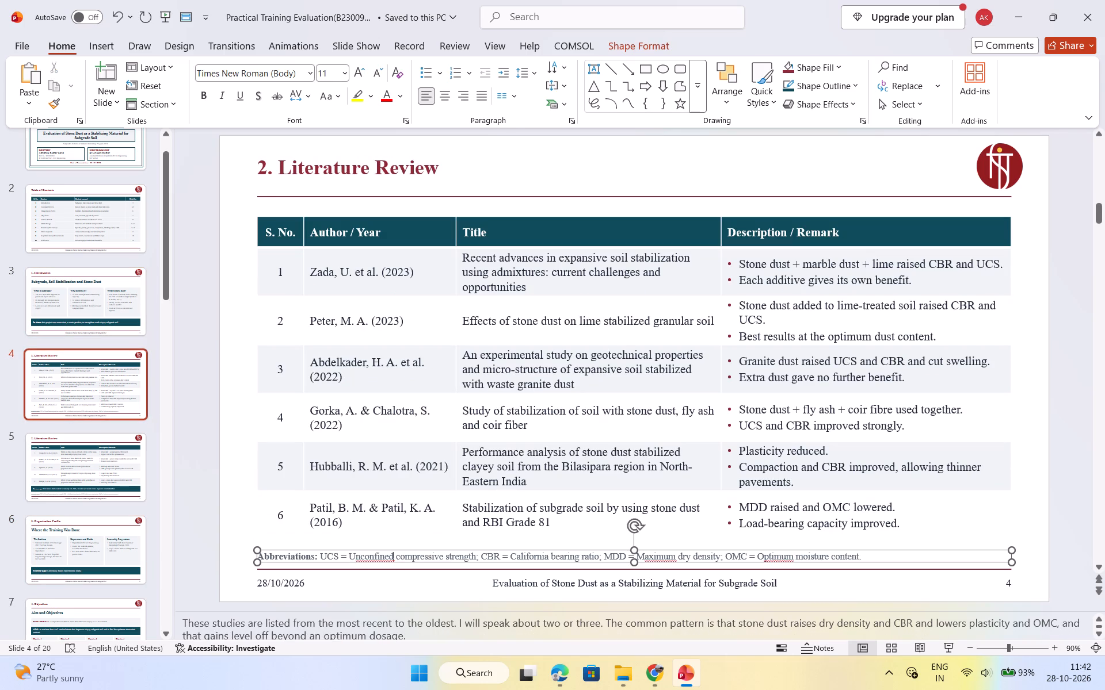
pyautogui.press('BackSpace')
pyautogui.press('BackSpace')
pyautogui.press('BackSpace')
pyautogui.press('BackSpace')
pyautogui.press('BackSpace')
pyautogui.press('BackSpace')
pyautogui.press('BackSpace')
pyautogui.press('BackSpace')
pyautogui.press('BackSpace')
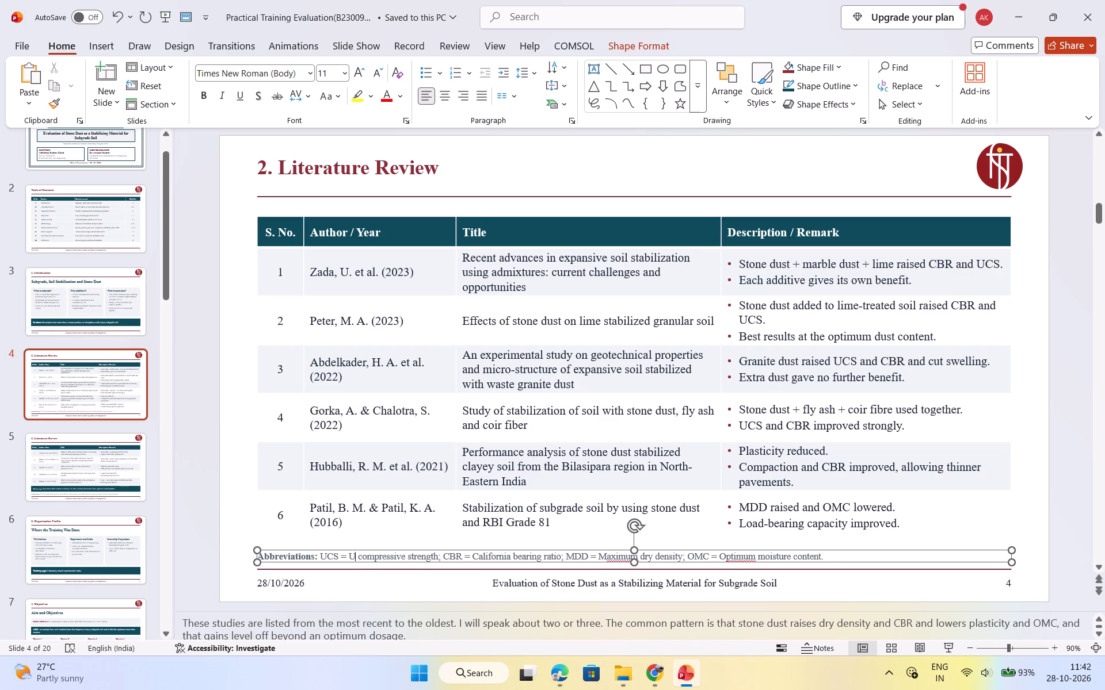
pyautogui.write('nconfine')
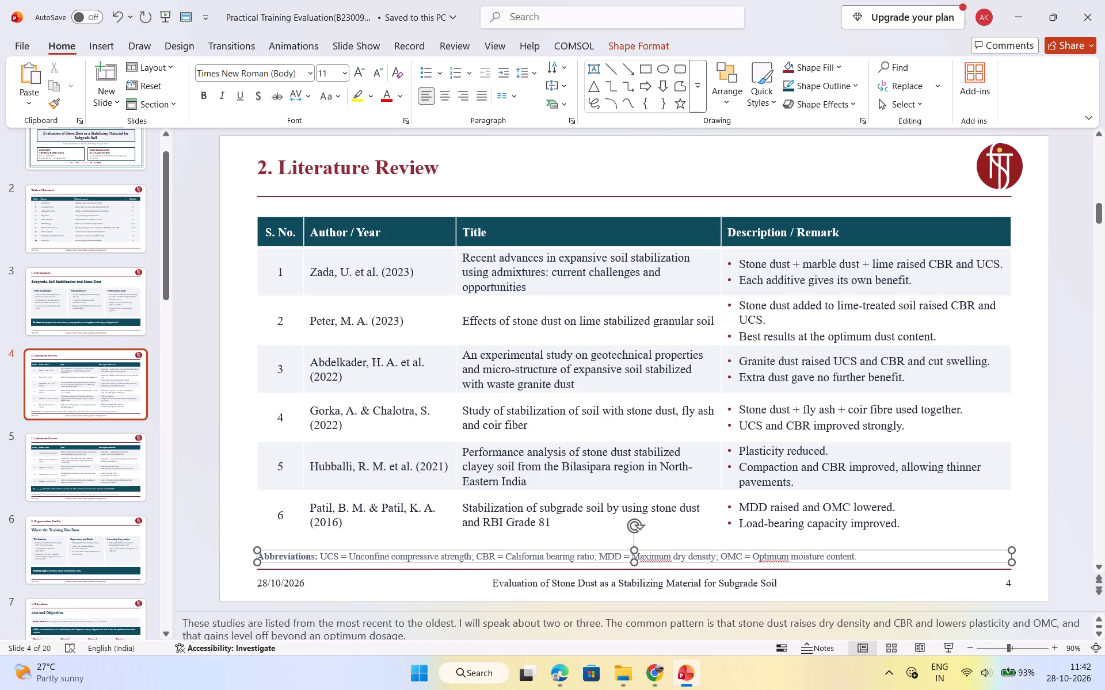
pyautogui.press('d')
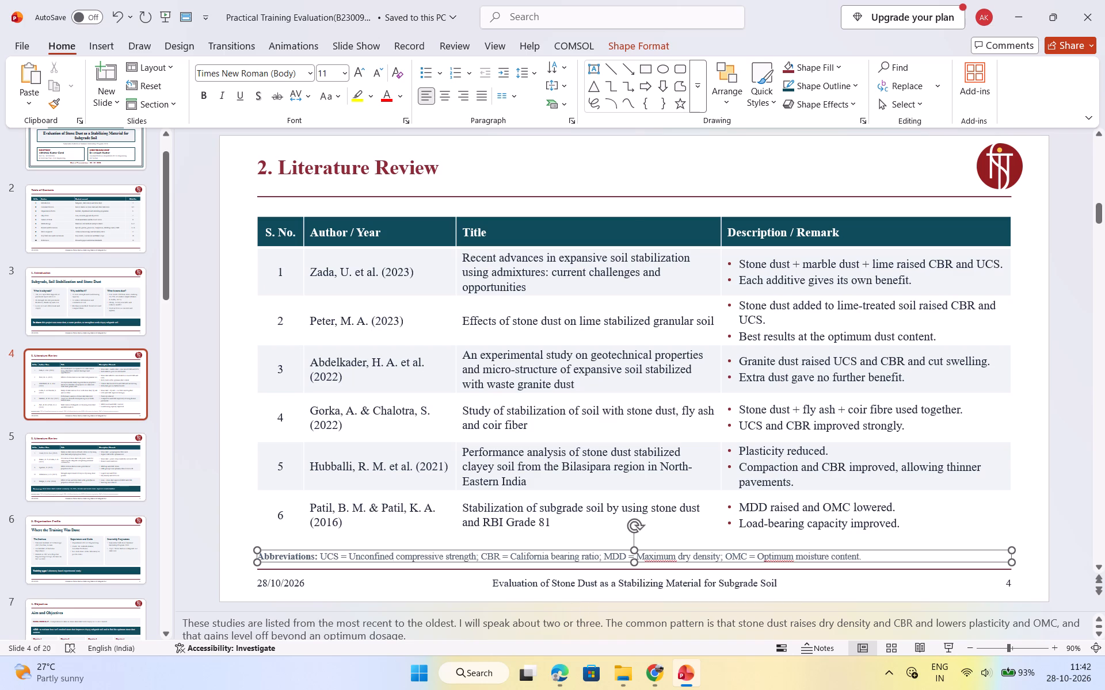
pyautogui.click(413, 539)
# Retype "Maximum" after its initial M in slide 4's abbreviations note to clear its spelling underline.
pyautogui.click(673, 557)
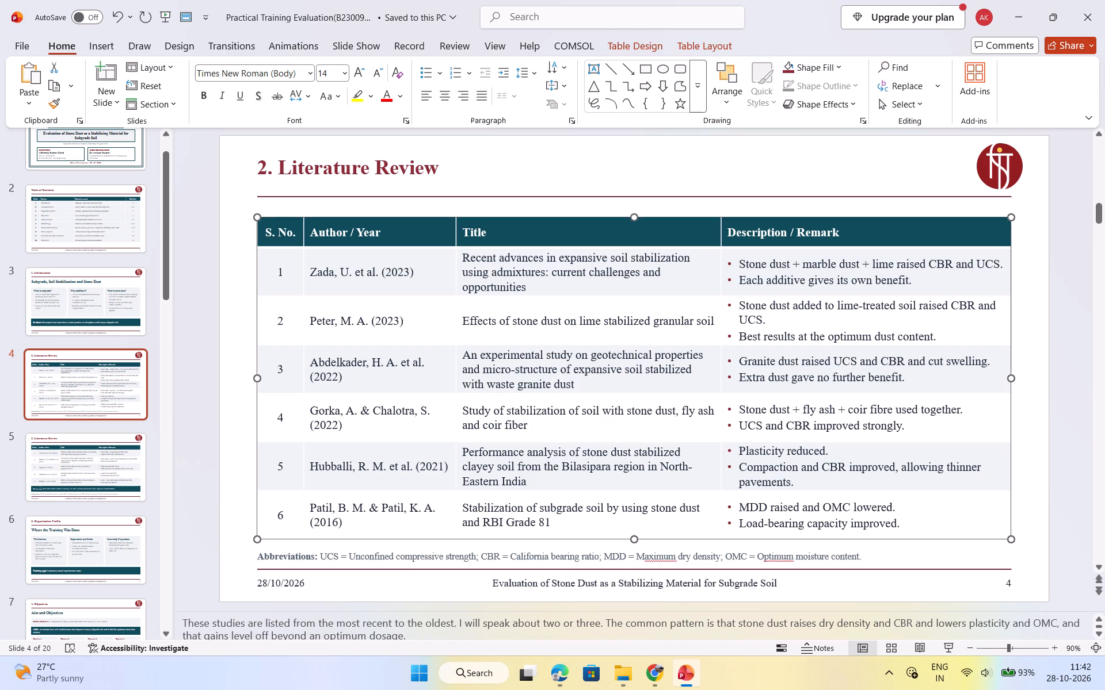
pyautogui.press('BackSpace')
pyautogui.press('BackSpace')
pyautogui.press('BackSpace')
pyautogui.press('BackSpace')
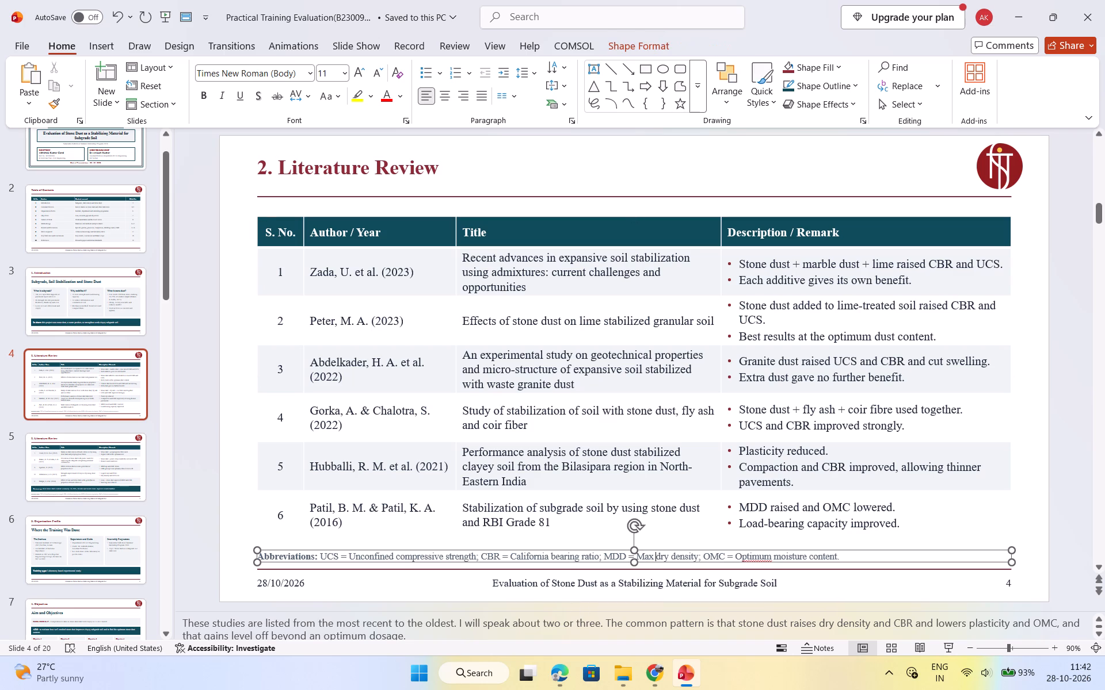
pyautogui.press('BackSpace')
pyautogui.press('BackSpace')
pyautogui.write('aximum')
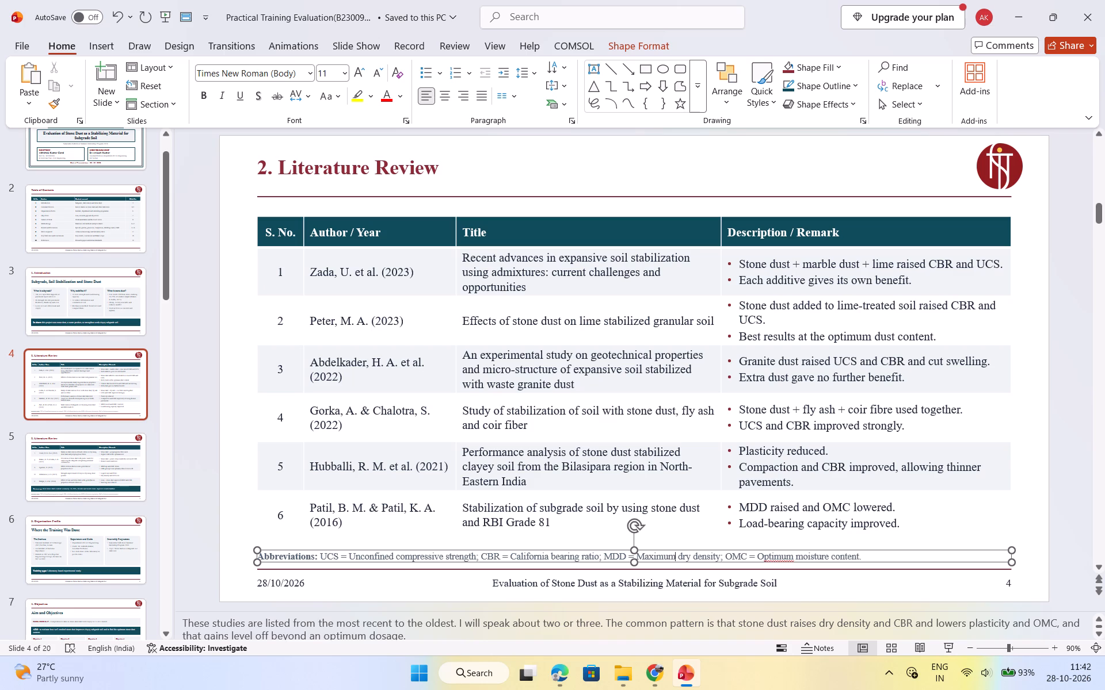
# Retype "Optimum" after its initial O in slide 4's abbreviations note to clear its spelling underline.
pyautogui.click(794, 561)
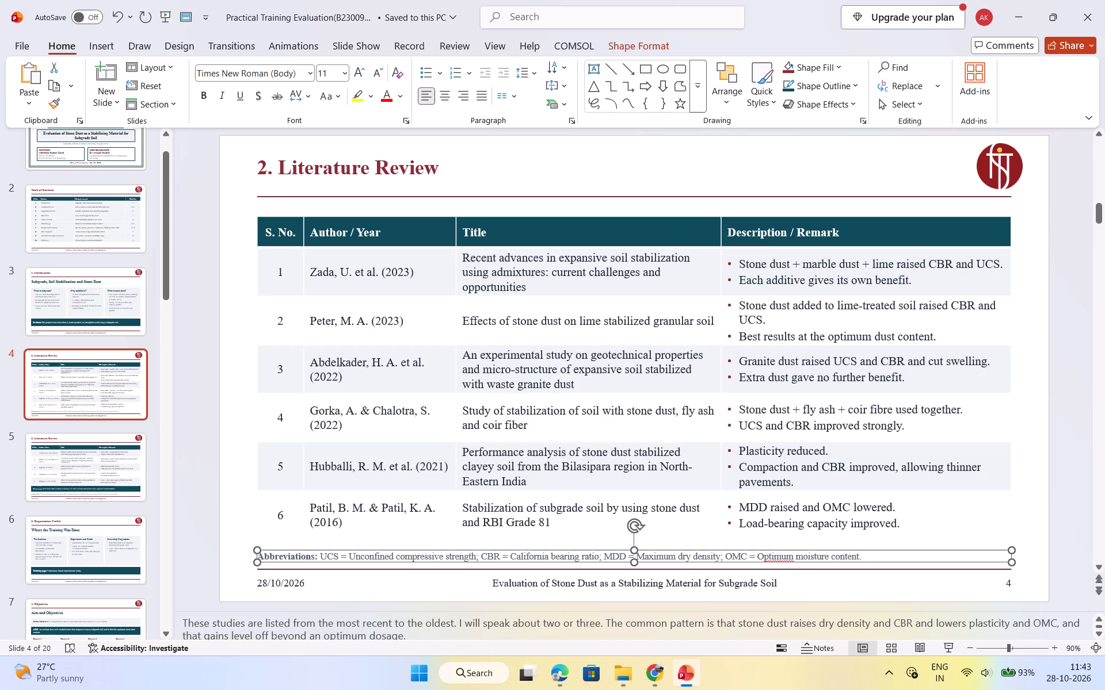
pyautogui.click(793, 557)
pyautogui.press('BackSpace')
pyautogui.press('BackSpace')
pyautogui.press('BackSpace')
pyautogui.press('BackSpace')
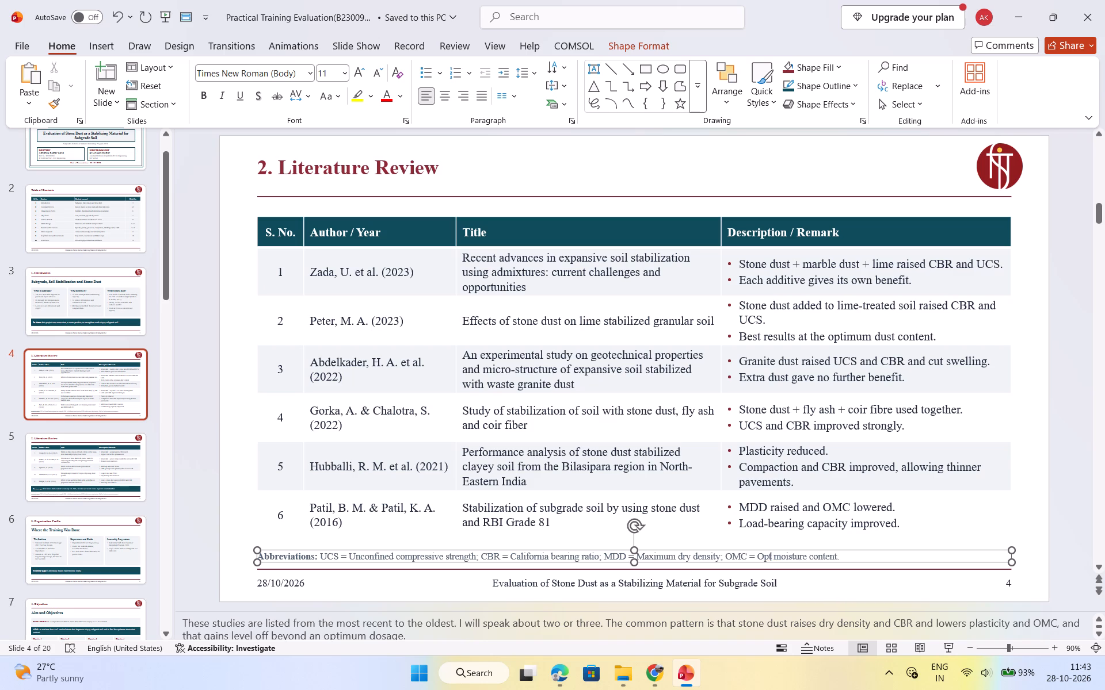
pyautogui.press('BackSpace')
pyautogui.press('BackSpace')
pyautogui.write('ptimum')
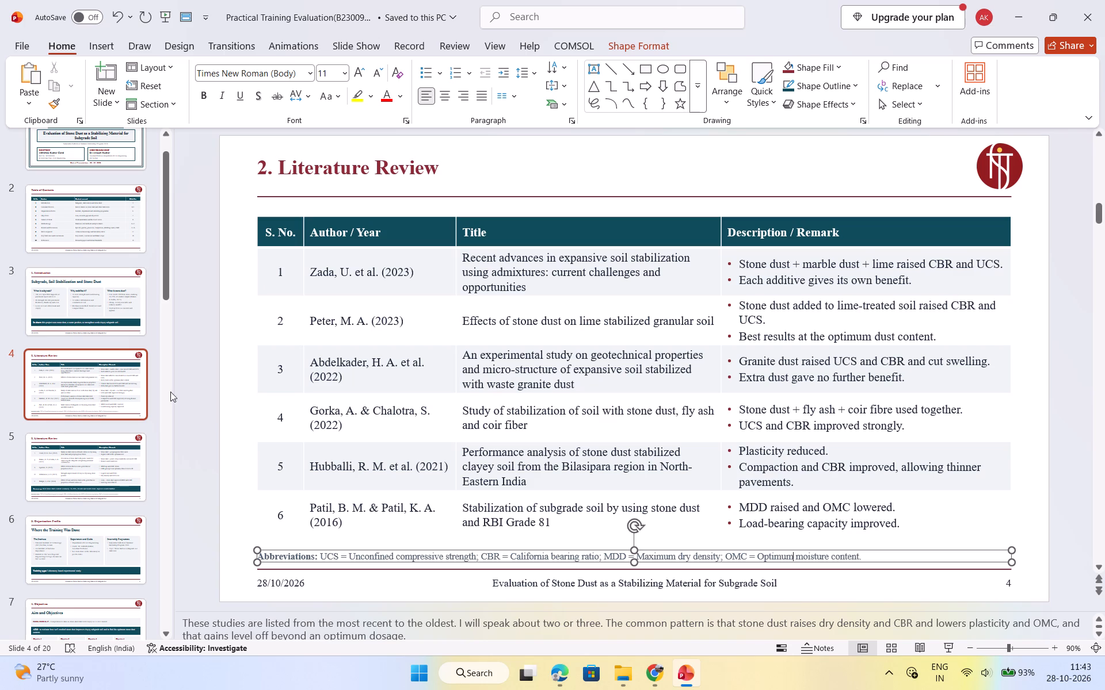
pyautogui.click(86, 383)
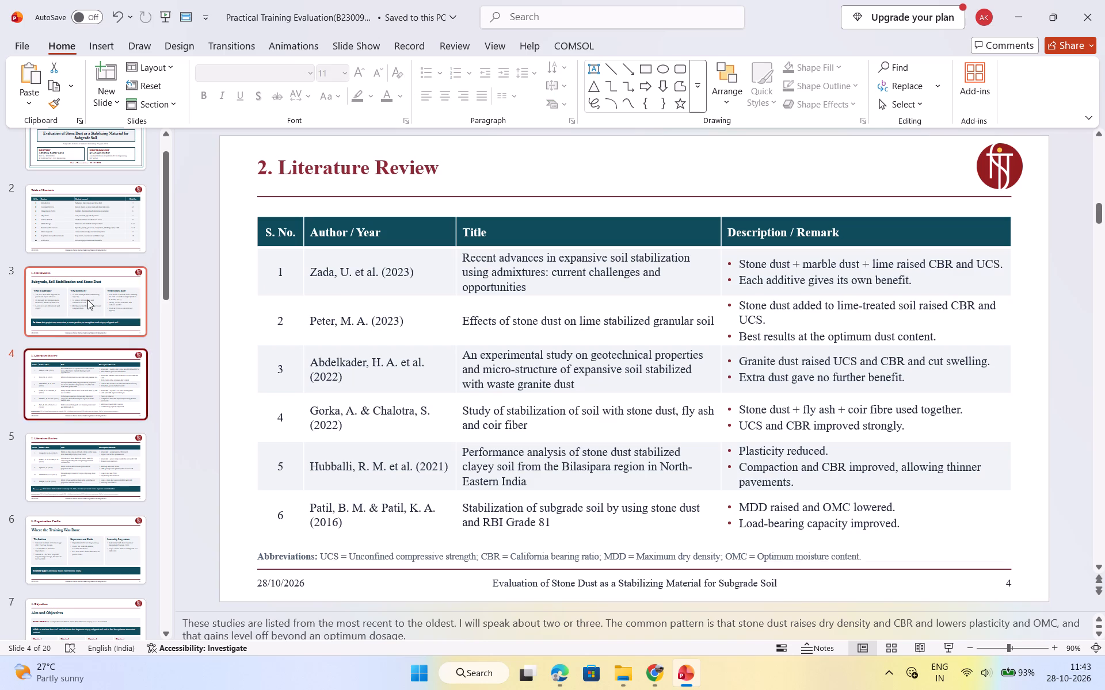
# Display slide 5 and retype "Unconfined" after its initial U in the abbreviations note to clear its spelling underline.
pyautogui.click(87, 300)
pyautogui.click(83, 381)
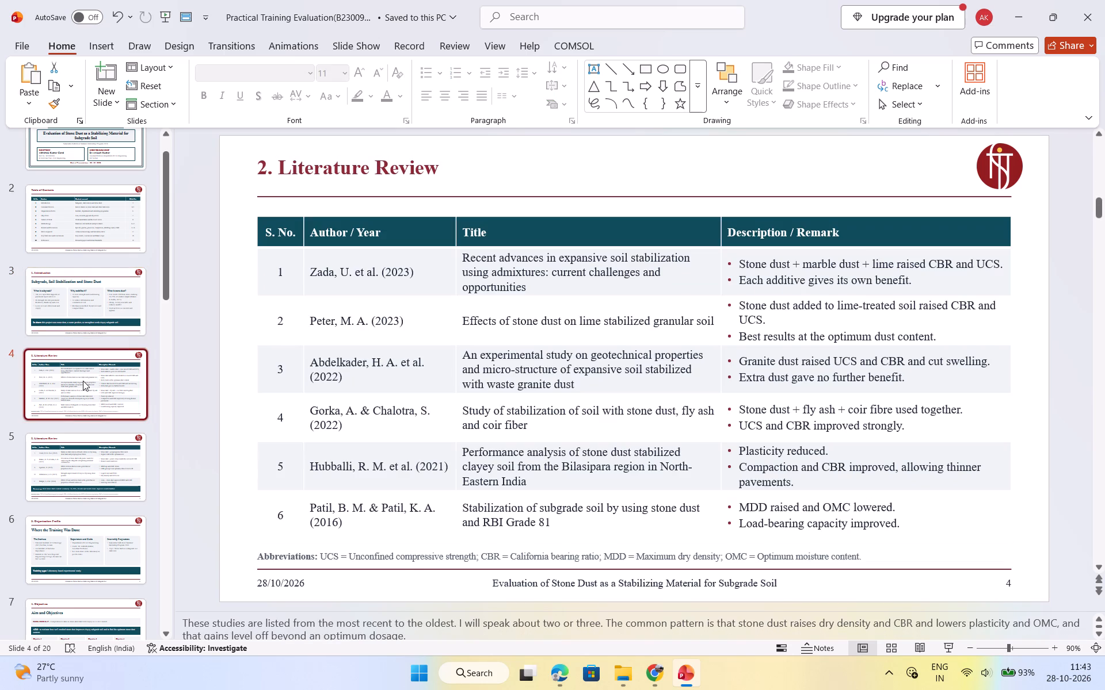
pyautogui.click(90, 453)
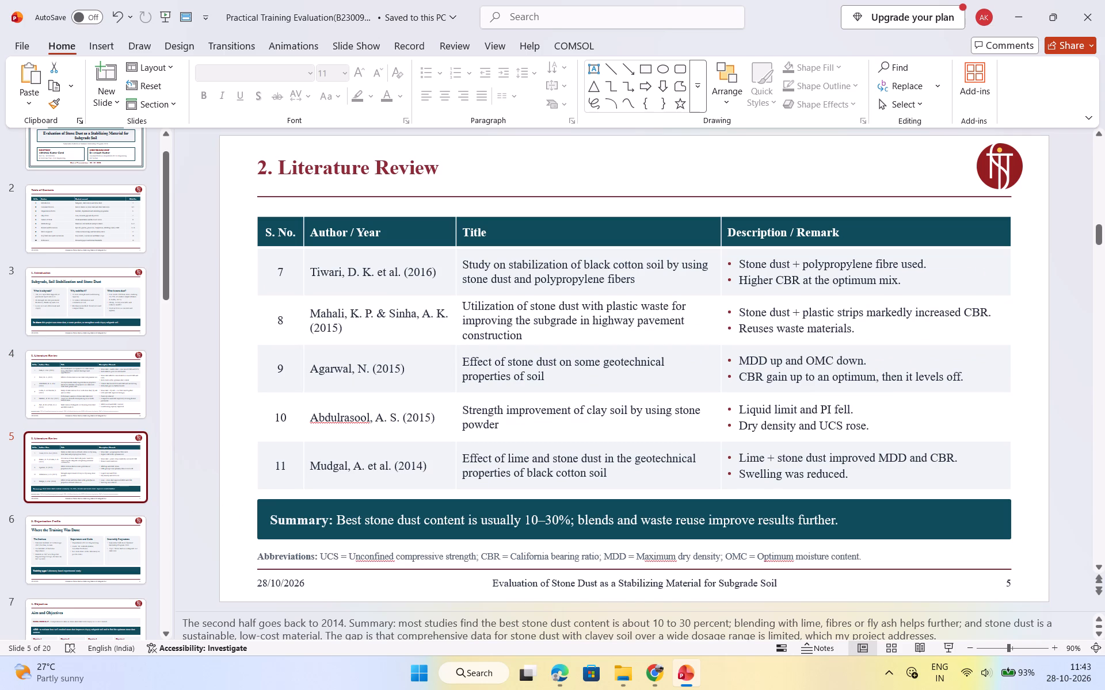
pyautogui.click(391, 554)
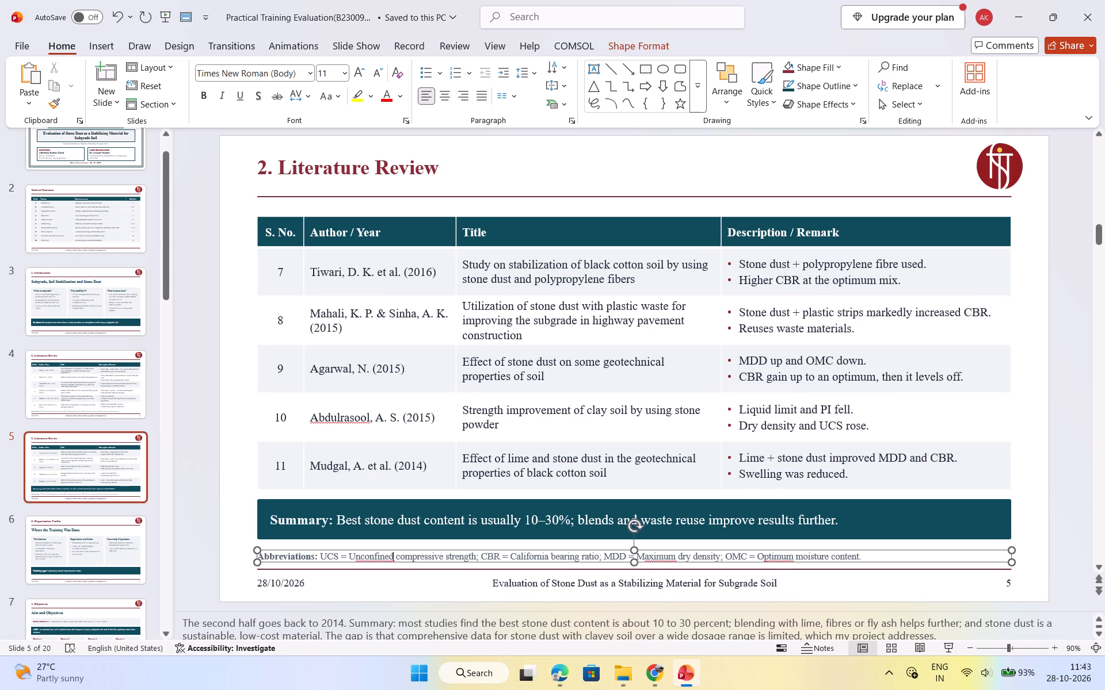
pyautogui.press('BackSpace')
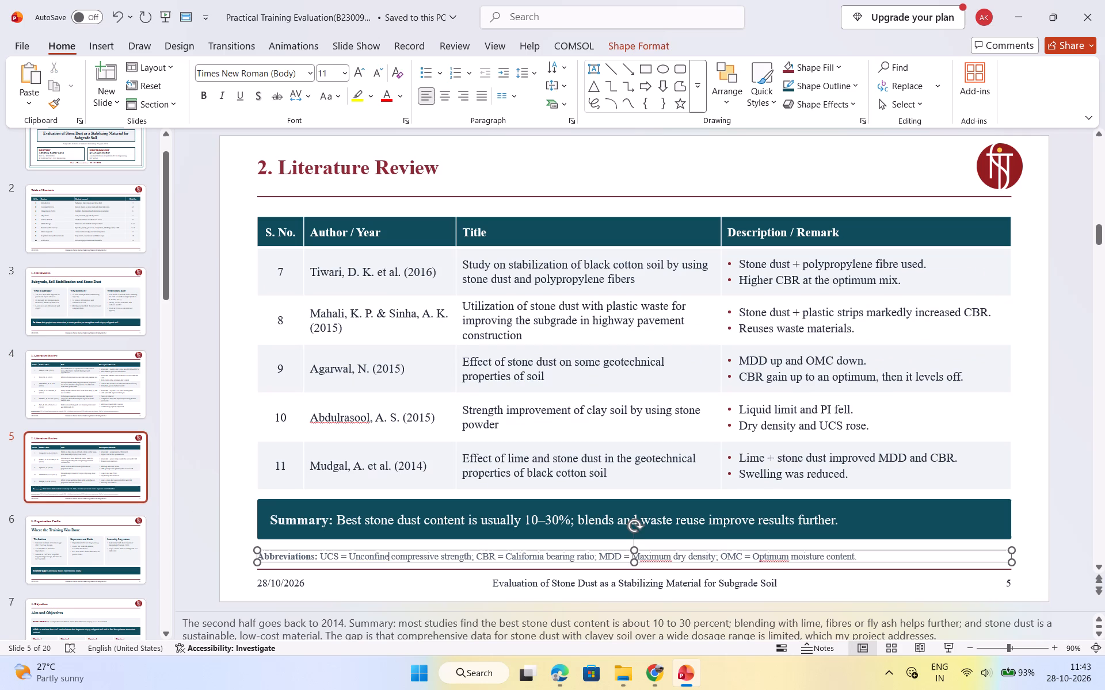
pyautogui.press('BackSpace')
pyautogui.press('BackSpace')
pyautogui.press('BackSpace')
pyautogui.press('BackSpace')
pyautogui.press('BackSpace')
pyautogui.press('BackSpace')
pyautogui.press('BackSpace')
pyautogui.press('BackSpace')
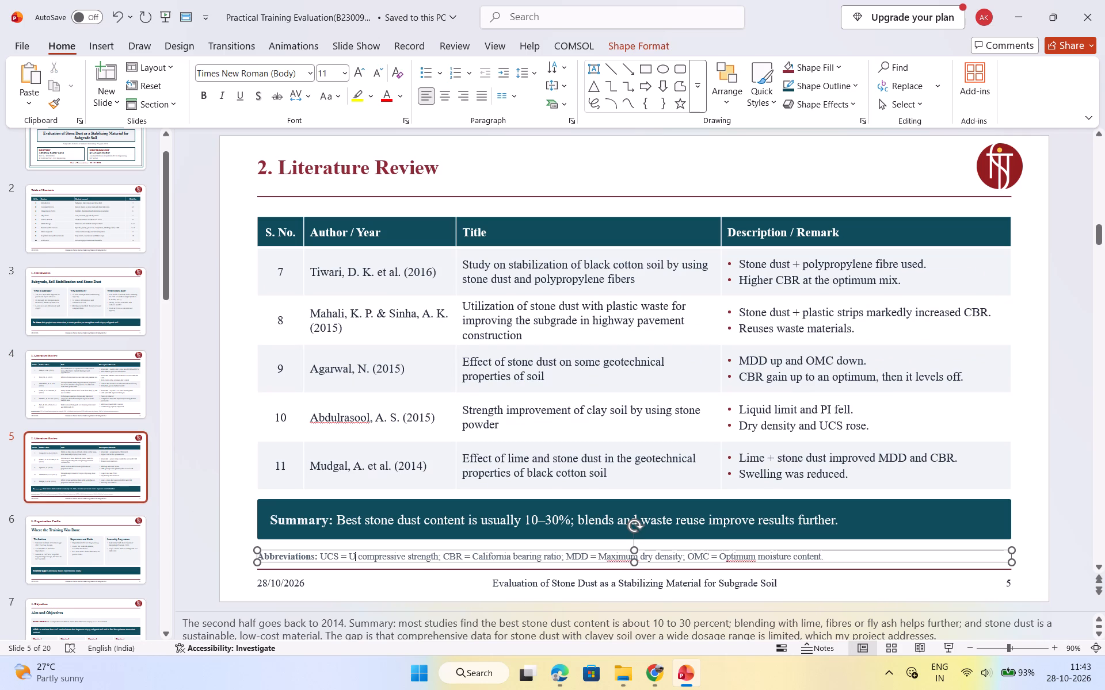
pyautogui.write('nconfined')
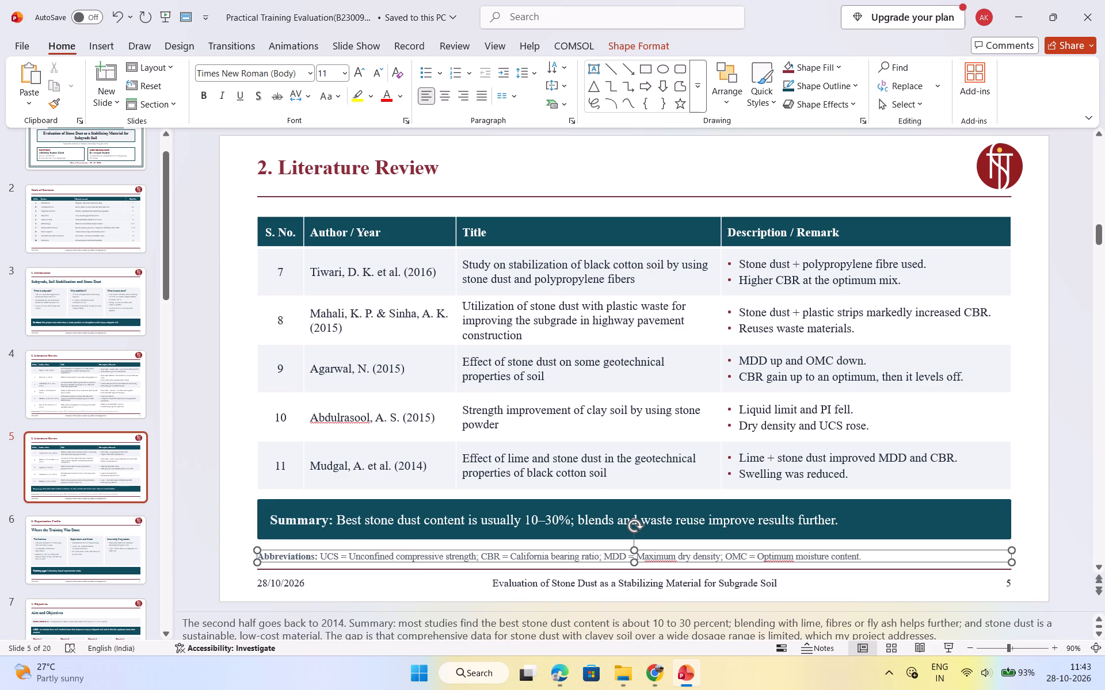
# Retype "Maximum" after its initial M in slide 5's abbreviations note to clear its spelling underline.
pyautogui.click(673, 557)
pyautogui.press('BackSpace')
pyautogui.press('BackSpace')
pyautogui.press('BackSpace')
pyautogui.press('BackSpace')
pyautogui.press('BackSpace')
pyautogui.press('BackSpace')
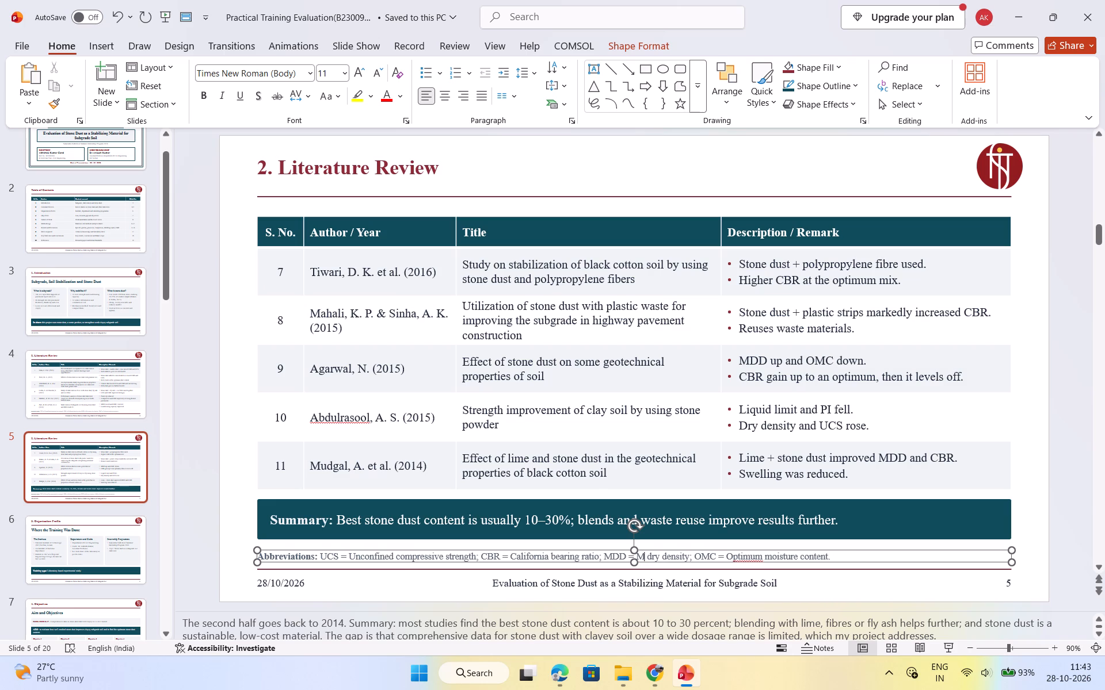
pyautogui.write('aximum')
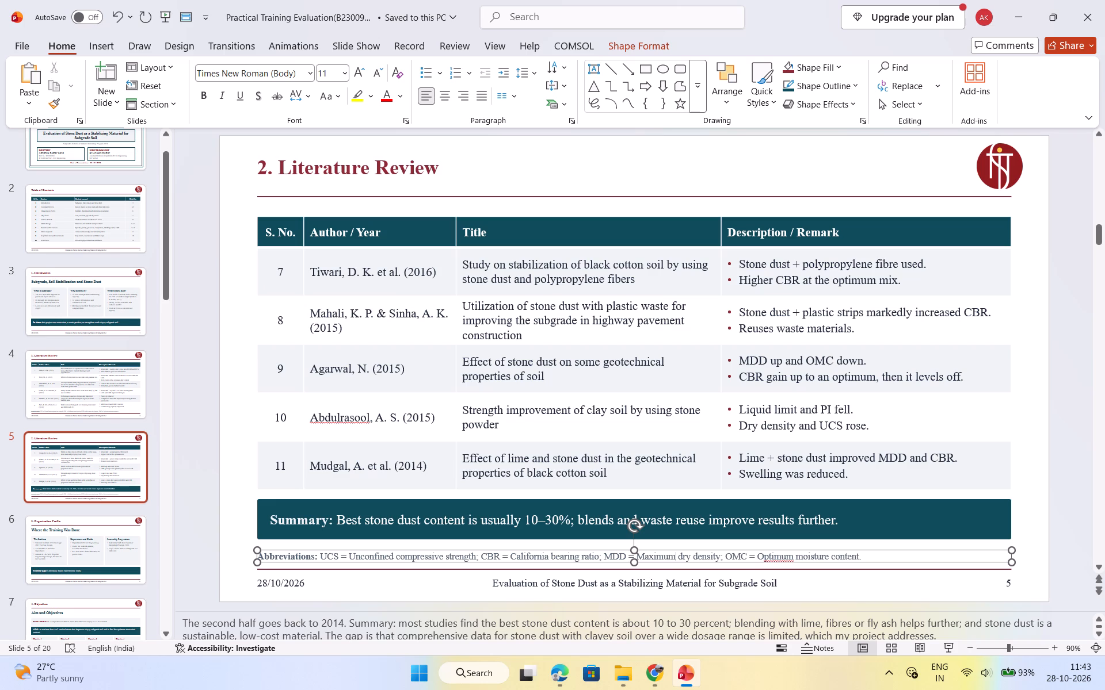
# Retype "Optimum" after its initial O in slide 5's abbreviations note to clear its spelling underline.
pyautogui.click(793, 557)
pyautogui.press('BackSpace')
pyautogui.press('BackSpace')
pyautogui.press('BackSpace')
pyautogui.press('BackSpace')
pyautogui.press('BackSpace')
pyautogui.press('BackSpace')
pyautogui.write('ptimum')
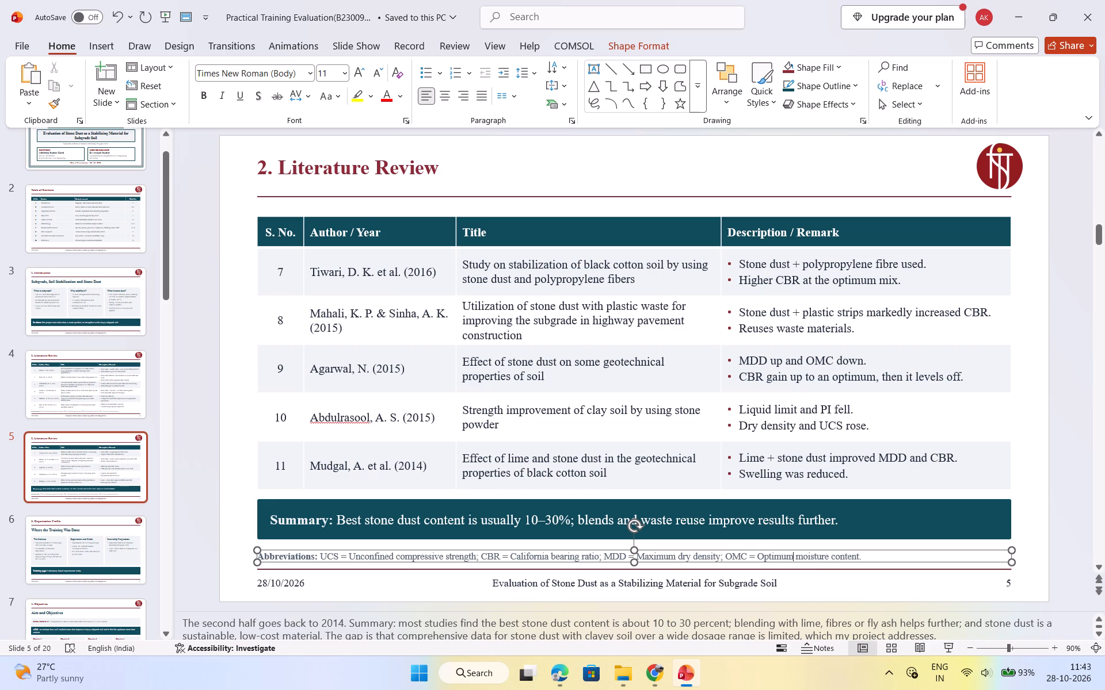
# Return to slide 6 and retype "Programme" after its initial P in the Internship Programme heading to clear its spelling underline.
pyautogui.click(137, 531)
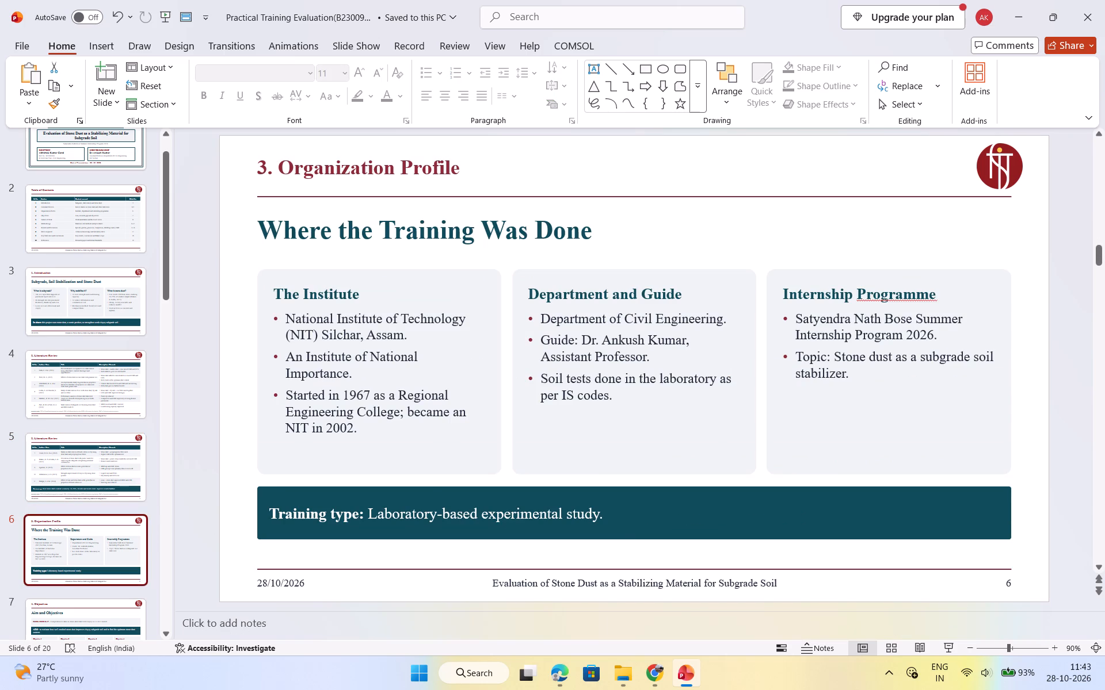
pyautogui.click(939, 294)
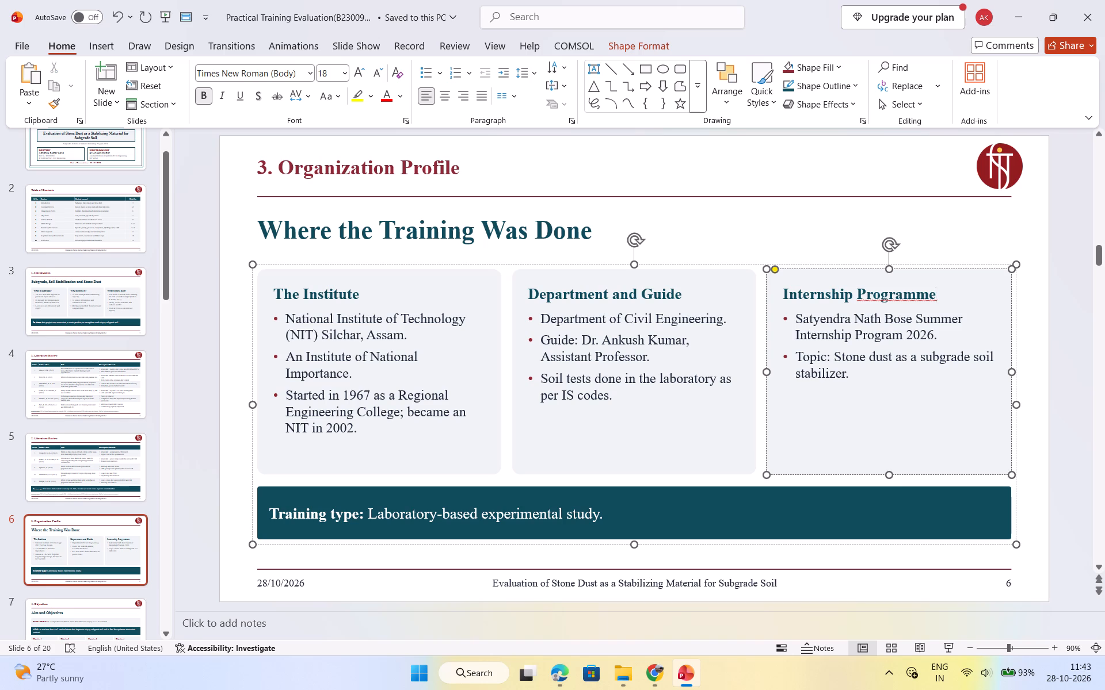
pyautogui.press('BackSpace')
pyautogui.press('BackSpace')
pyautogui.press('BackSpace')
pyautogui.press('BackSpace')
pyautogui.press('BackSpace')
pyautogui.press('BackSpace')
pyautogui.press('BackSpace')
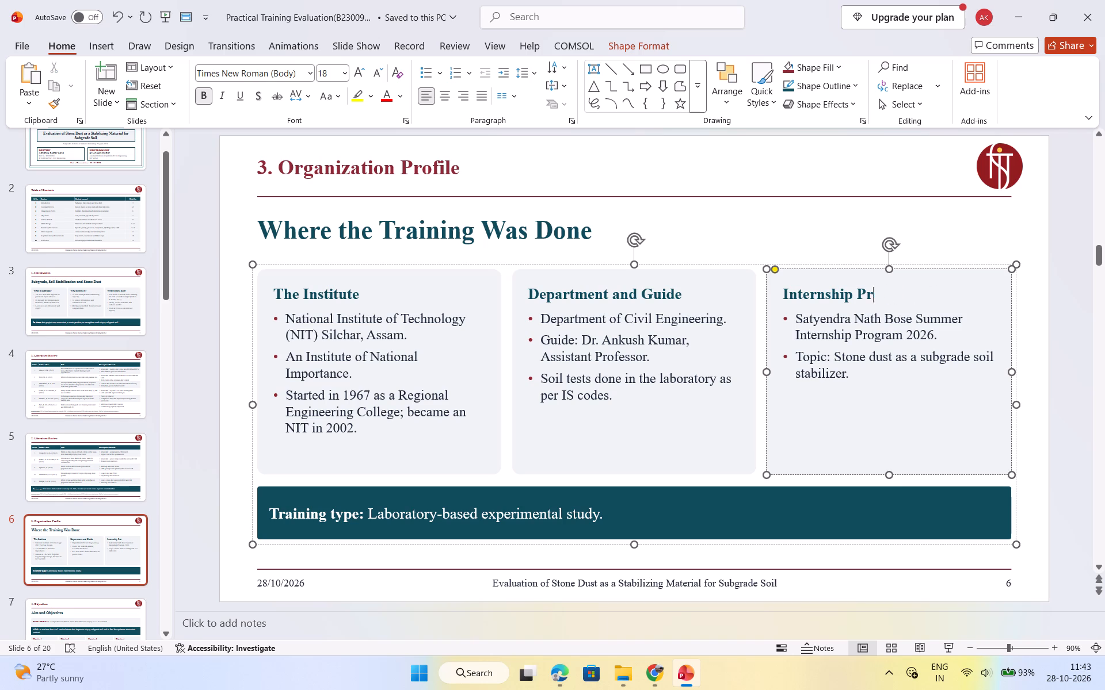
pyautogui.press('BackSpace')
pyautogui.write('rogramme')
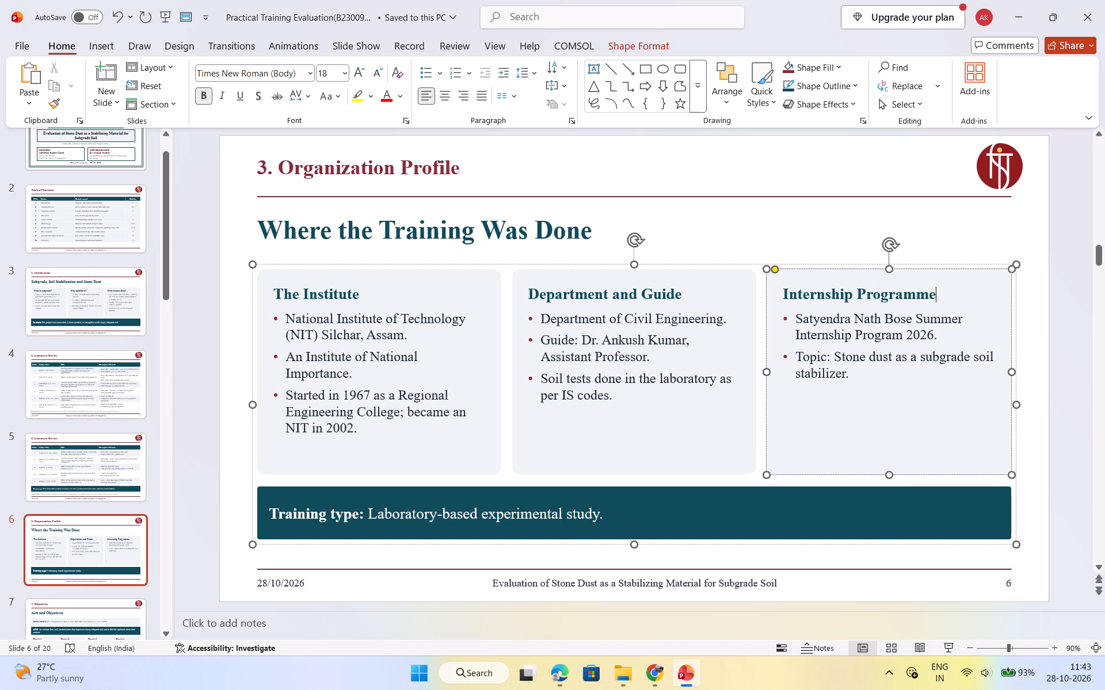
pyautogui.click(939, 323)
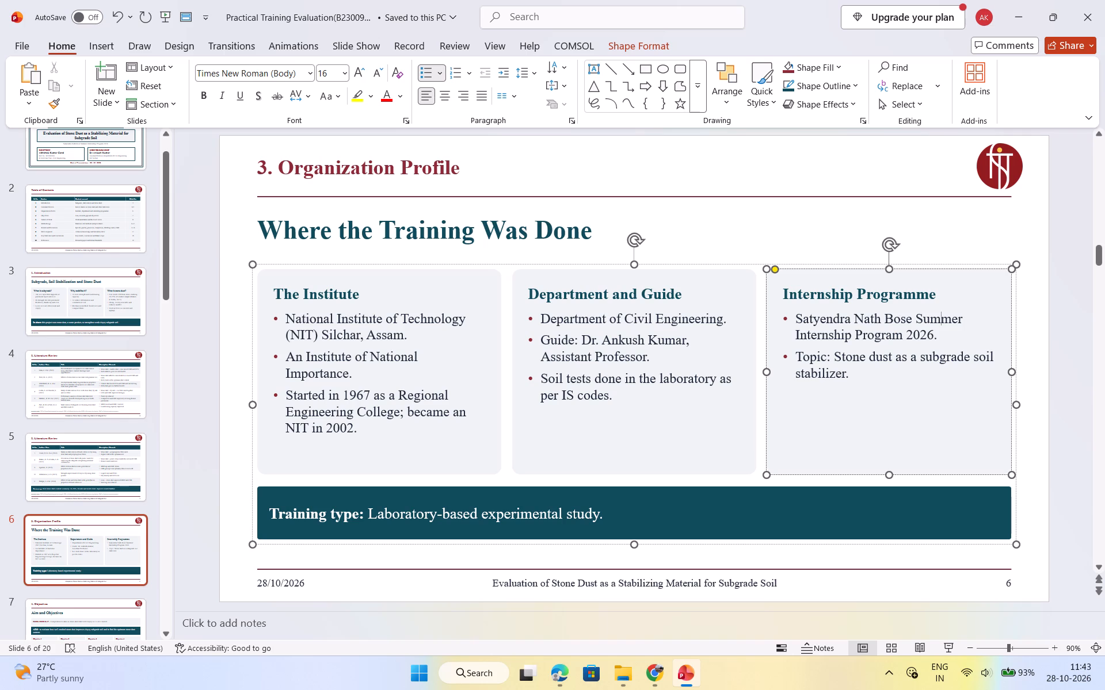
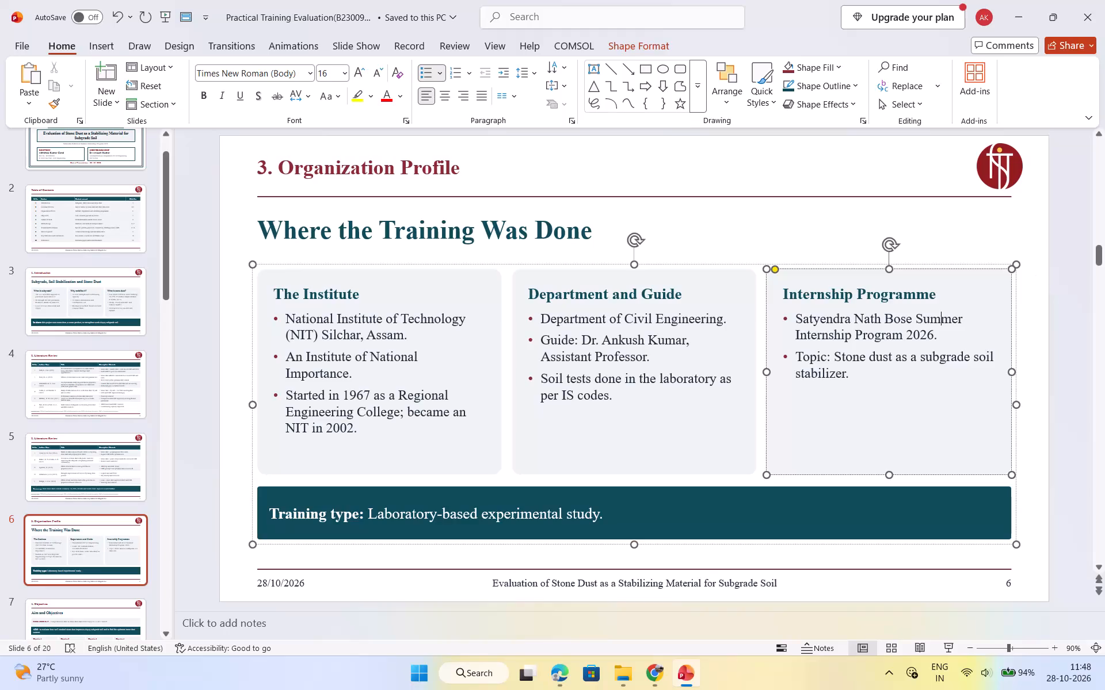
# Display slide 7 and retype "Comprehensive" after its initial C in the Research Gap statement to clear its spelling underline.
pyautogui.click(704, 246)
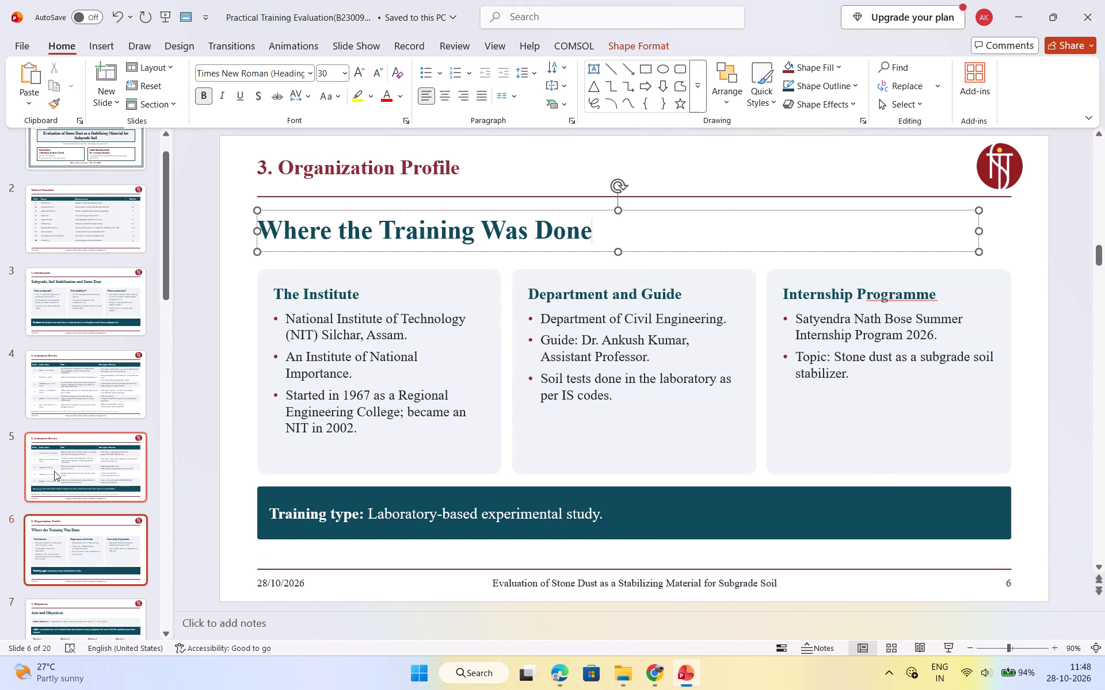
pyautogui.scroll(-2, 54, 471)
pyautogui.scroll(-1, 70, 356)
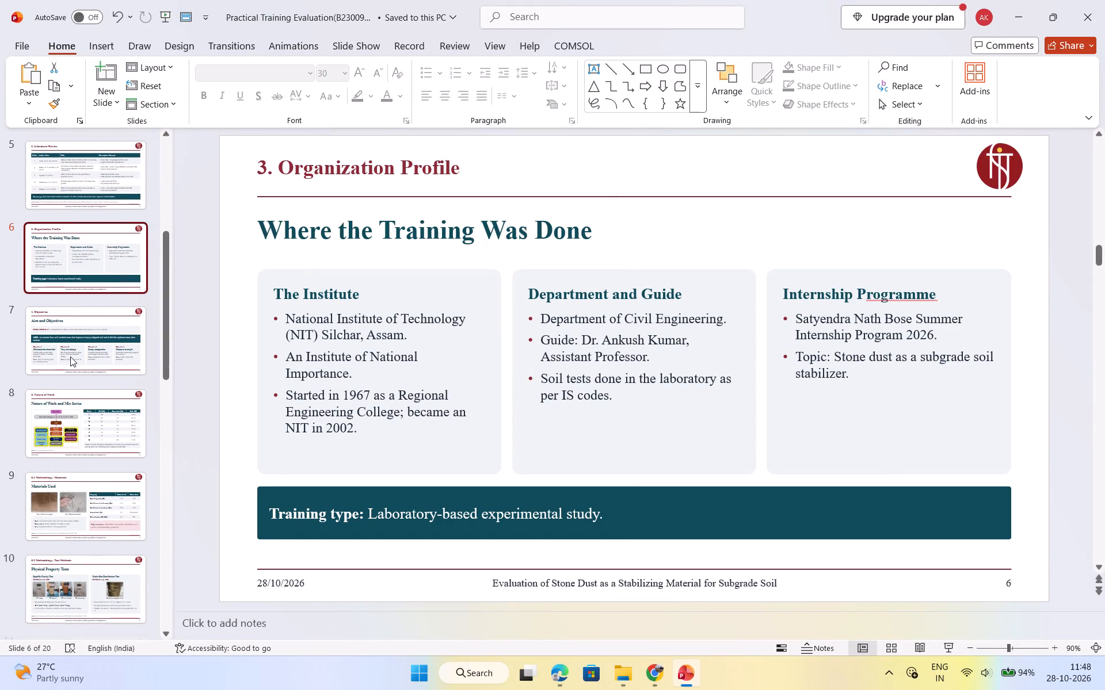
pyautogui.scroll(-1, 70, 356)
pyautogui.click(82, 288)
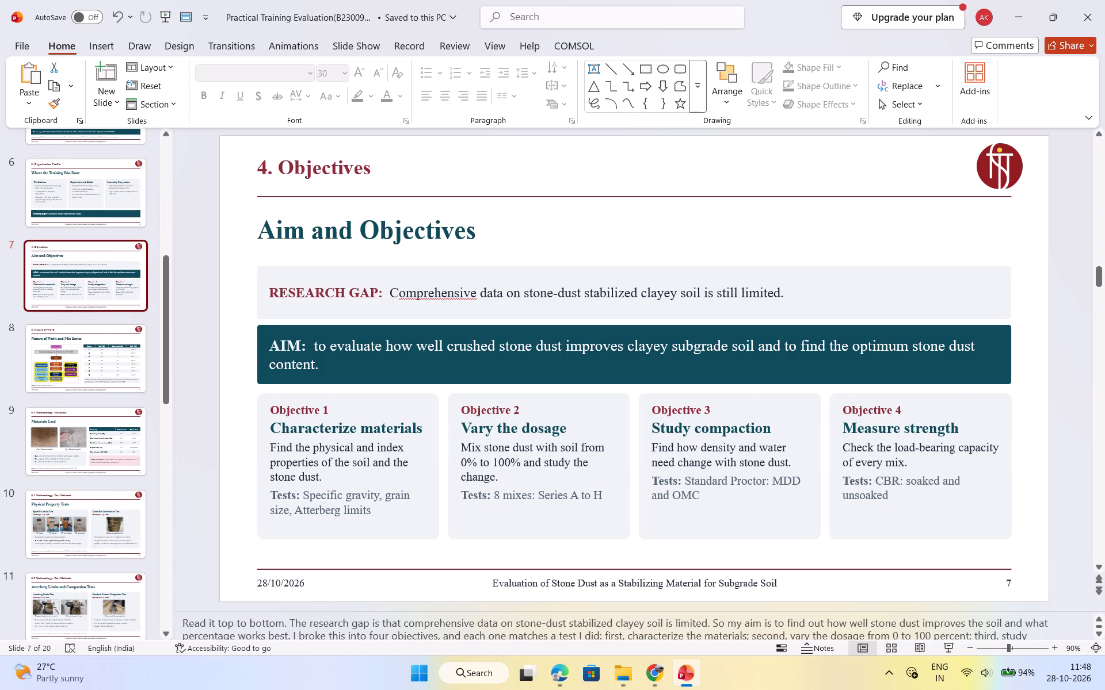
pyautogui.click(478, 296)
pyautogui.press('Left')
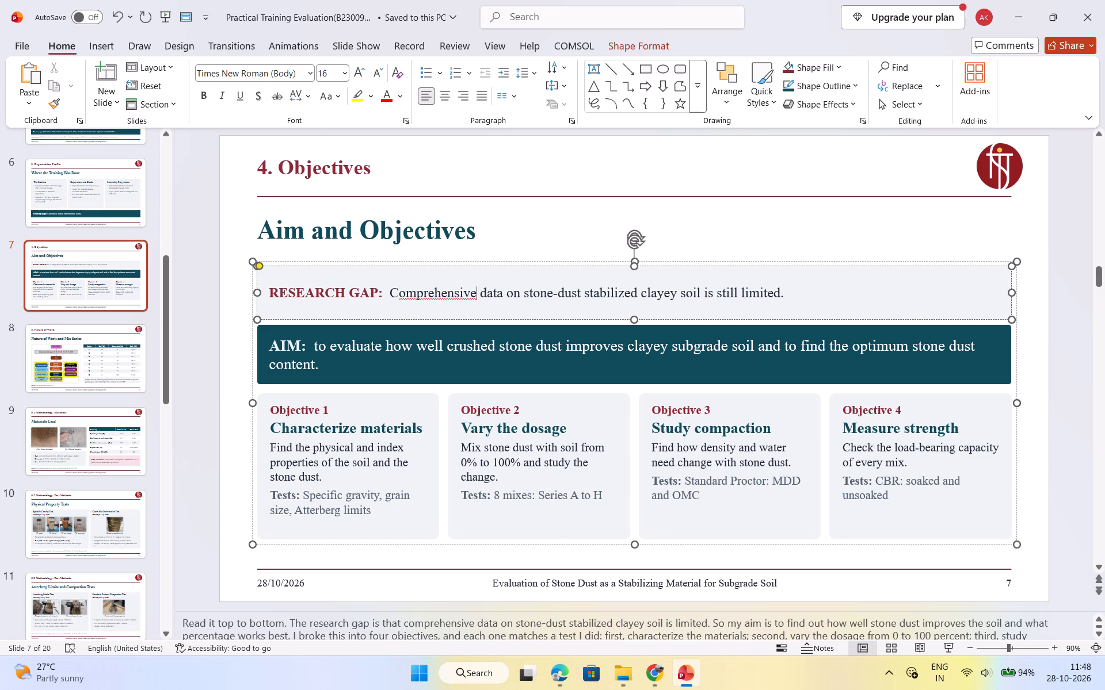
pyautogui.press('BackSpace')
pyautogui.press('BackSpace')
pyautogui.press('BackSpace')
pyautogui.press('BackSpace')
pyautogui.press('BackSpace')
pyautogui.press('BackSpace')
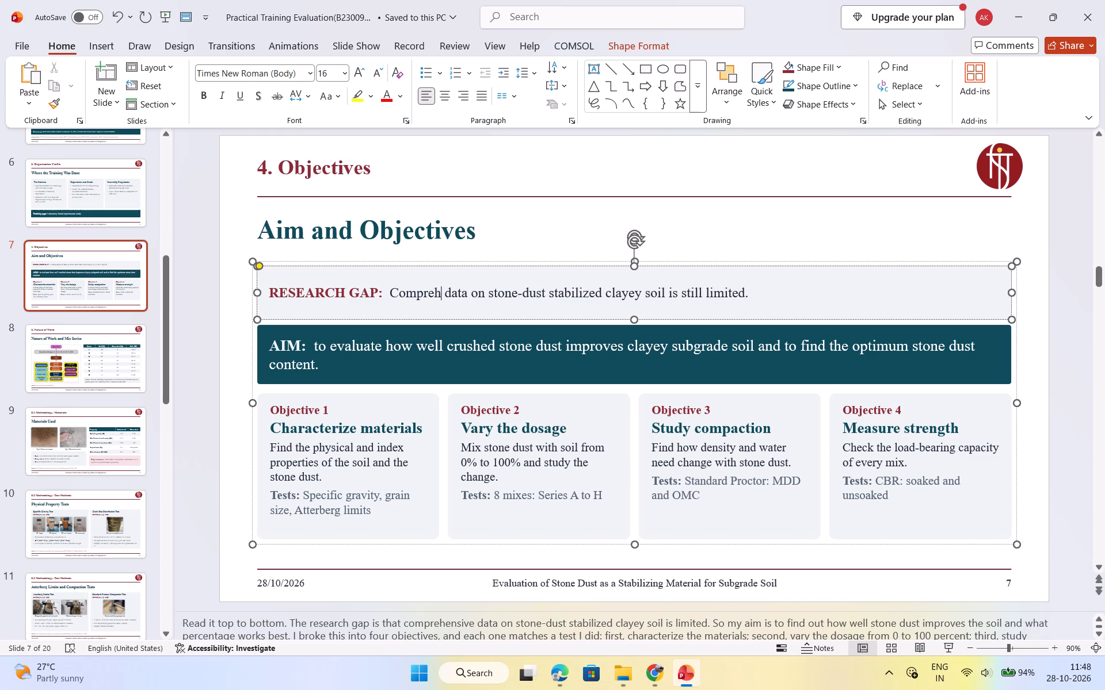
pyautogui.press('BackSpace')
pyautogui.press('BackSpace')
pyautogui.press('BackSpace')
pyautogui.press('BackSpace')
pyautogui.press('BackSpace')
pyautogui.press('BackSpace')
pyautogui.write('ompre')
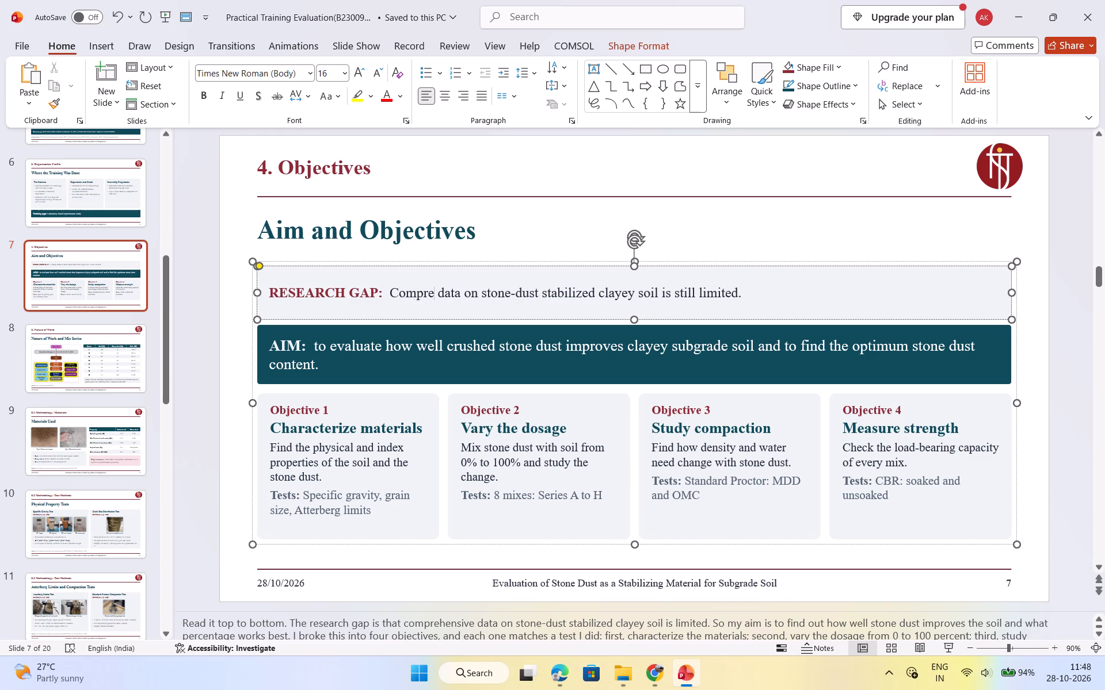
pyautogui.write('hensive')
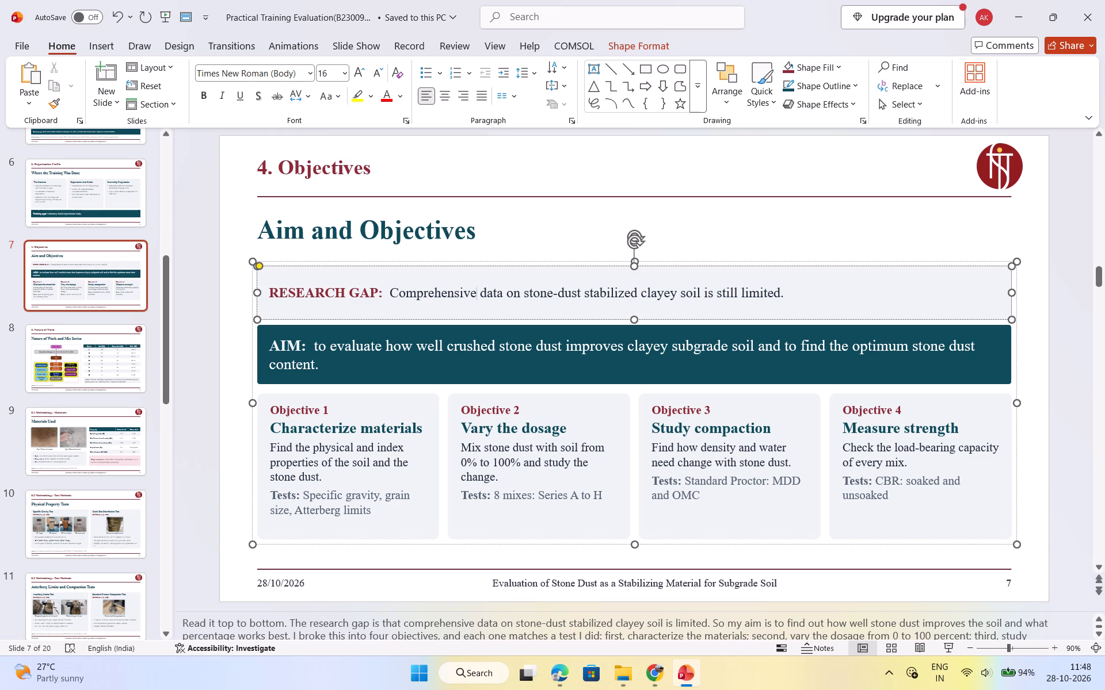
pyautogui.click(515, 294)
pyautogui.click(505, 214)
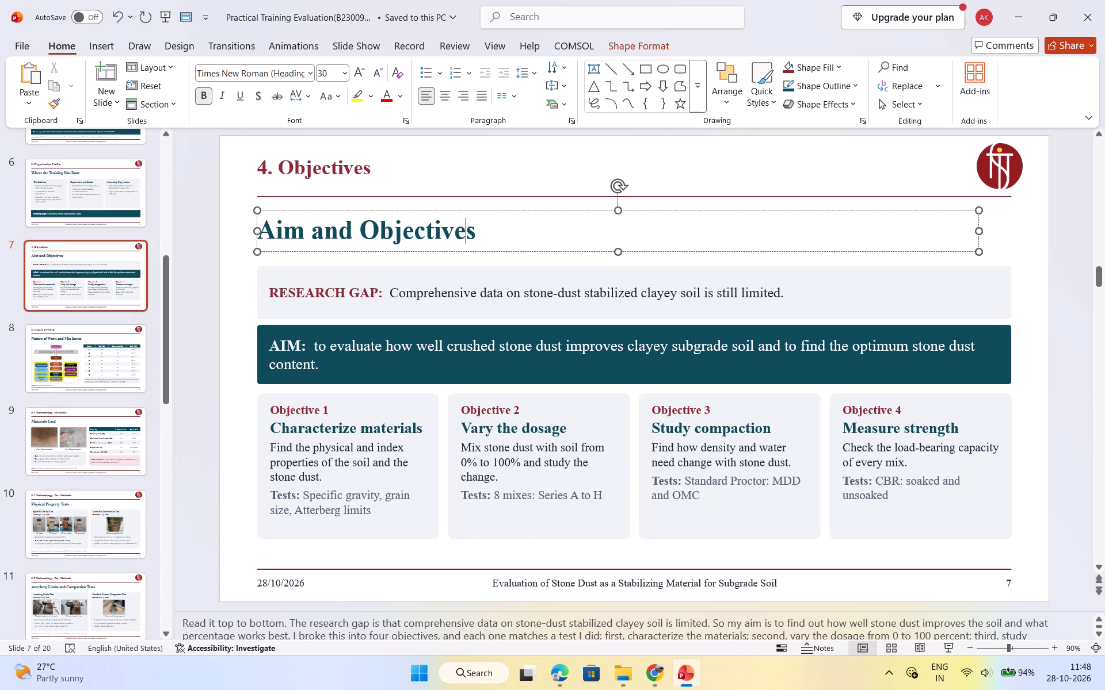
pyautogui.click(487, 183)
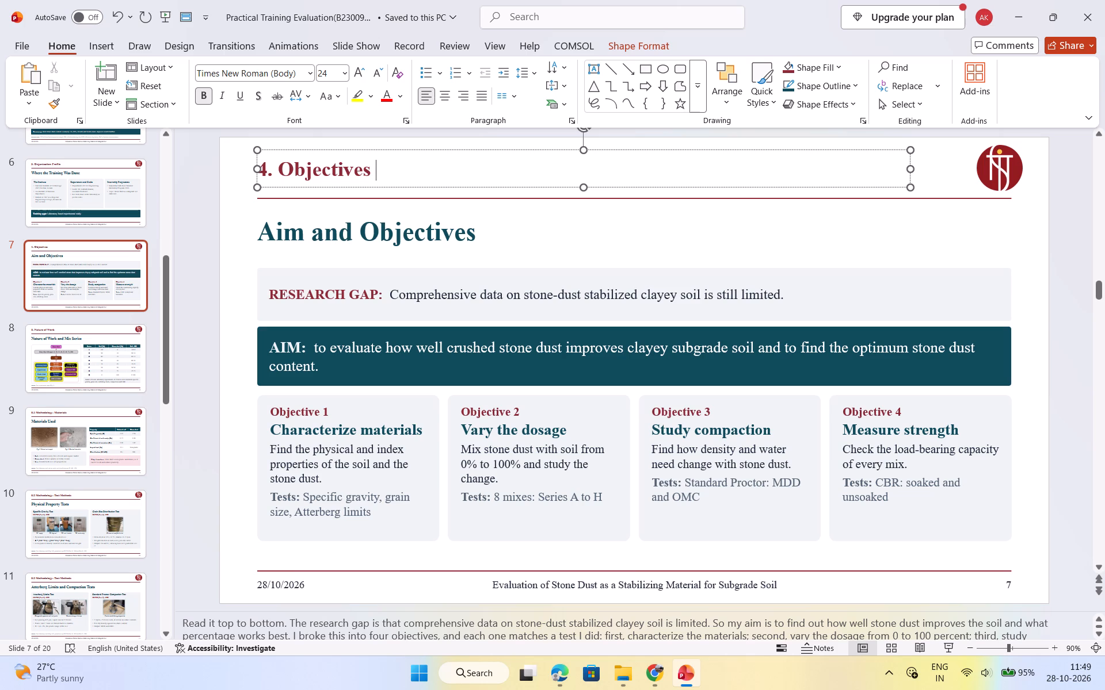
# Capitalize the first letter of the AIM statement on slide 7 so it begins with "To evaluate".
pyautogui.click(318, 347)
pyautogui.press('BackSpace')
pyautogui.hotkey('shift', 't')
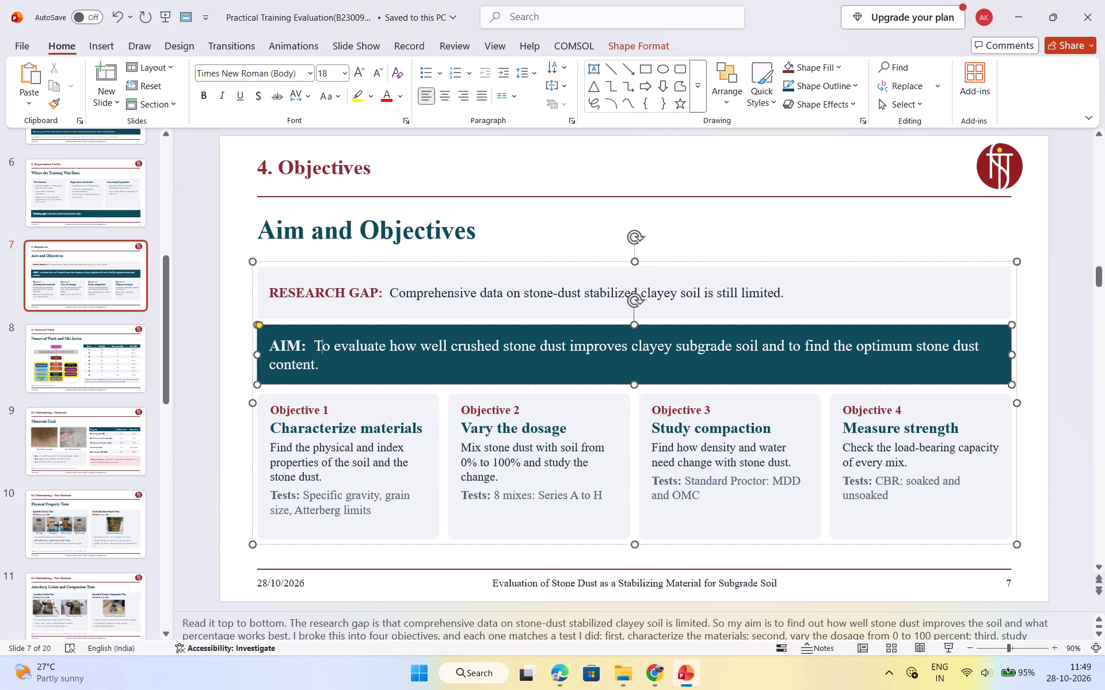
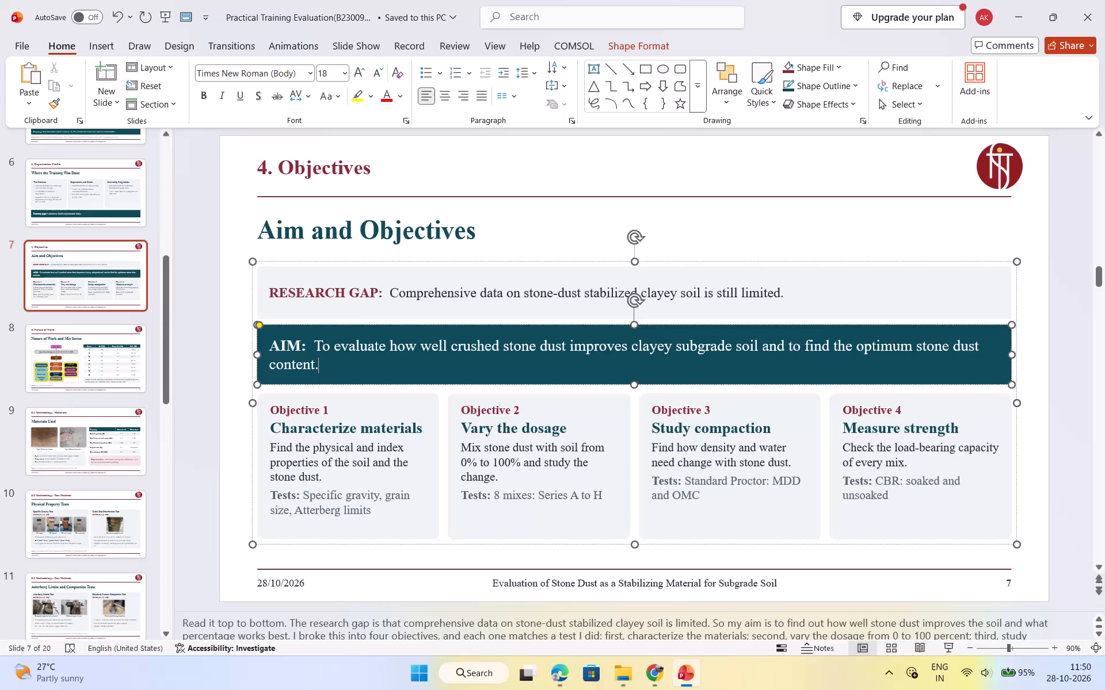
# Leave the AIM text on slide 7 and go on to slide 8, Nature of Work and Mix Series, for review.
pyautogui.press('Down')
pyautogui.press('Down')
pyautogui.click(524, 228)
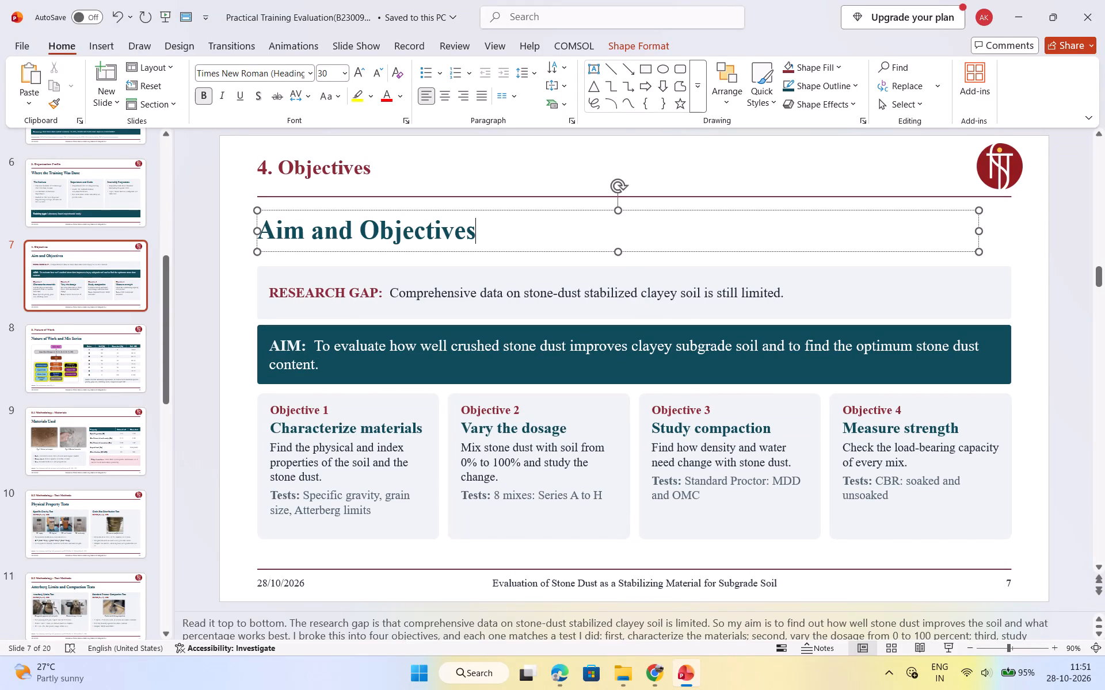
pyautogui.click(495, 186)
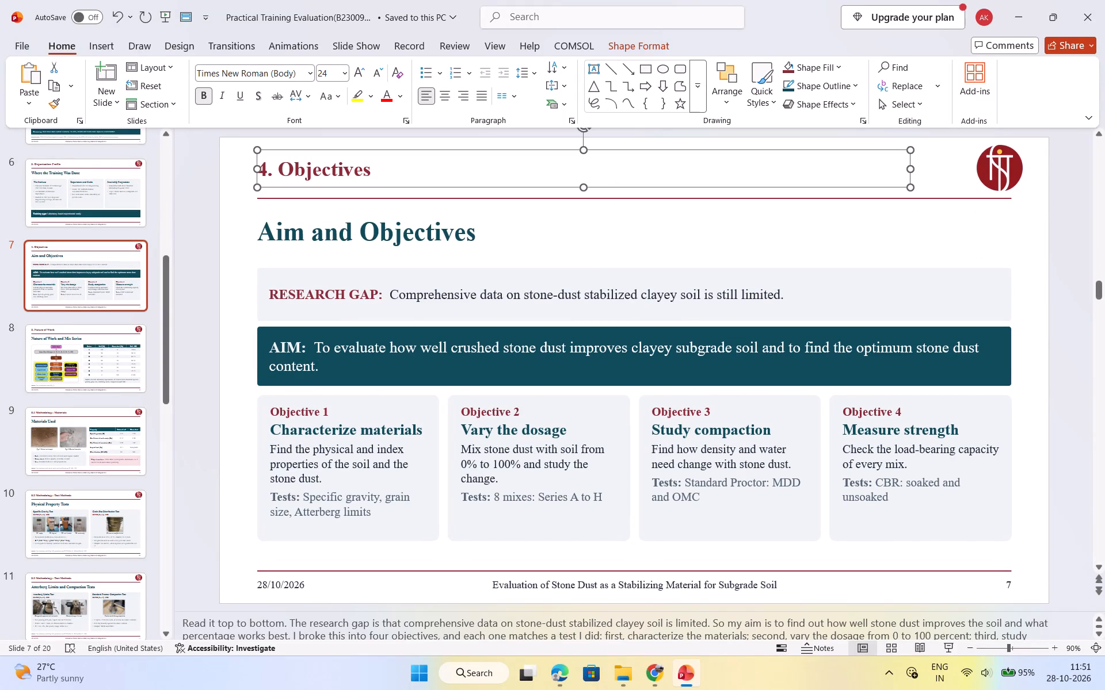
pyautogui.click(218, 227)
pyautogui.press('Down')
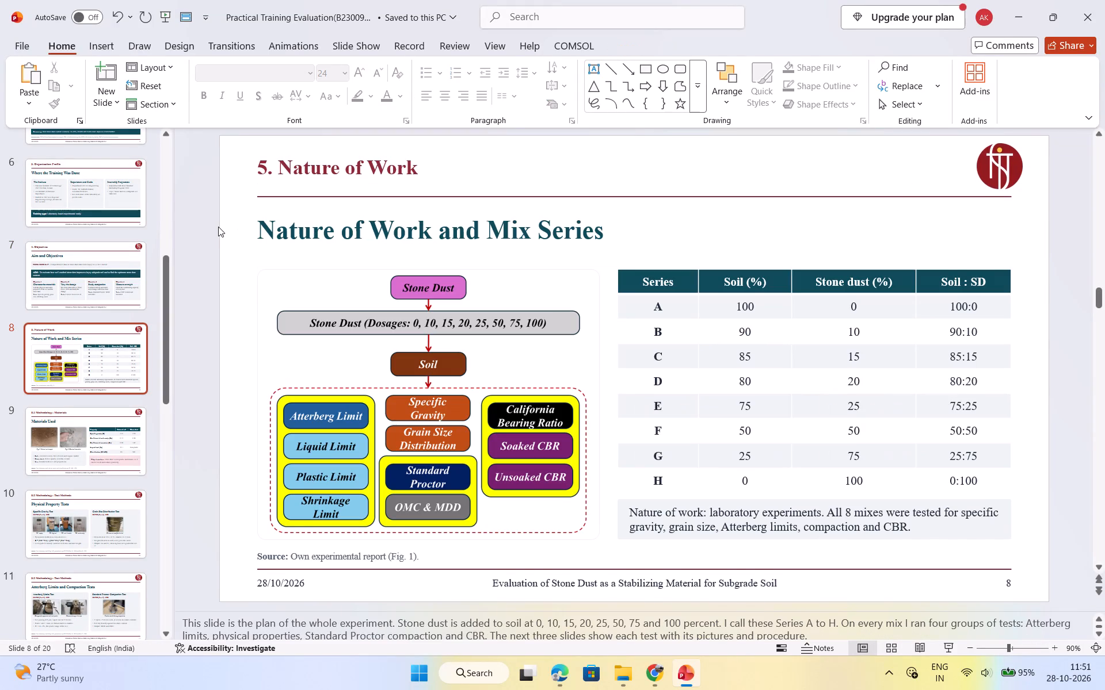
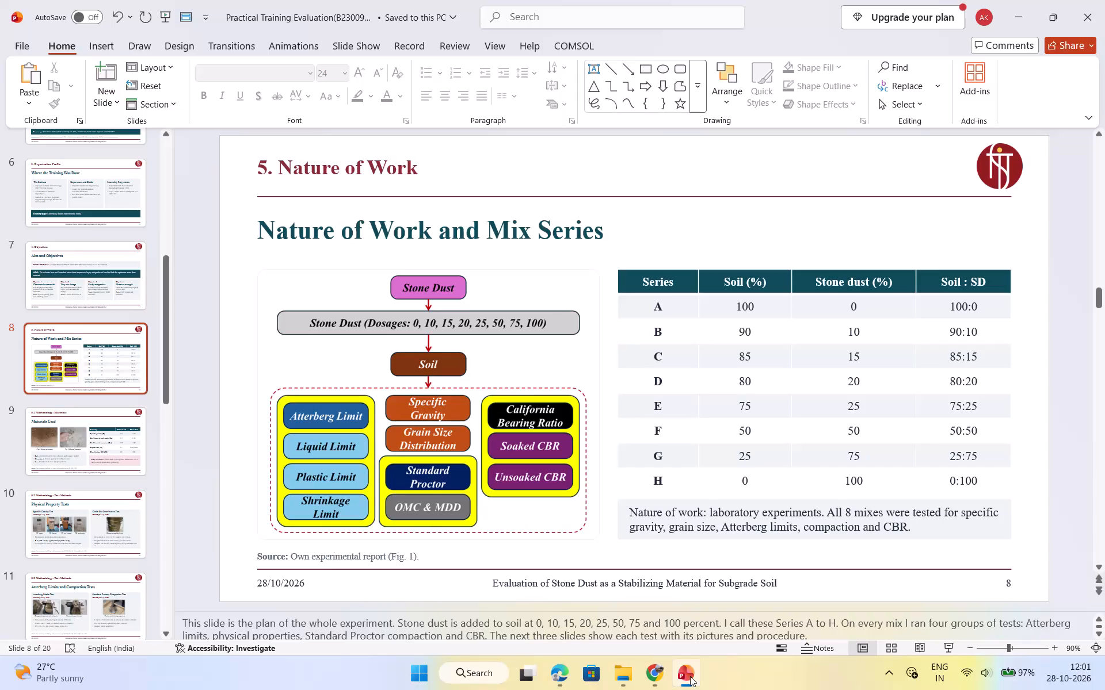
# Review slides 8 to 10 on the mix series, materials used and physical property tests, returning to slide 9 and browsing the following slides.
pyautogui.click(233, 408)
pyautogui.press('Down')
pyautogui.press('Down')
pyautogui.click(475, 155)
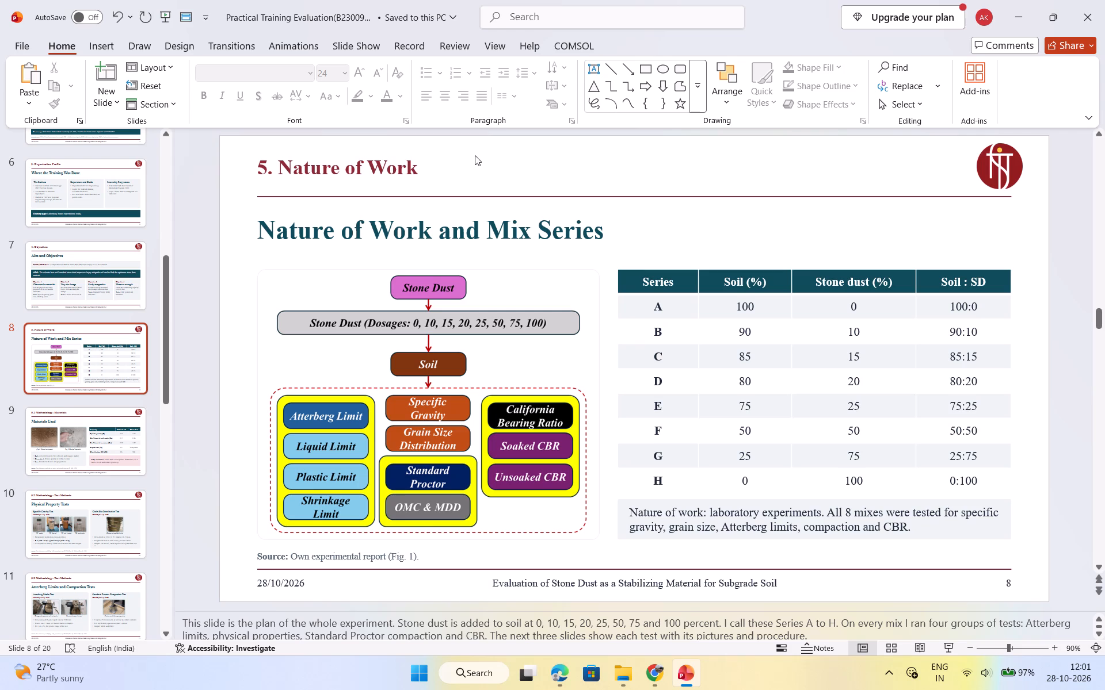
pyautogui.click(482, 160)
pyautogui.doubleClick(308, 157)
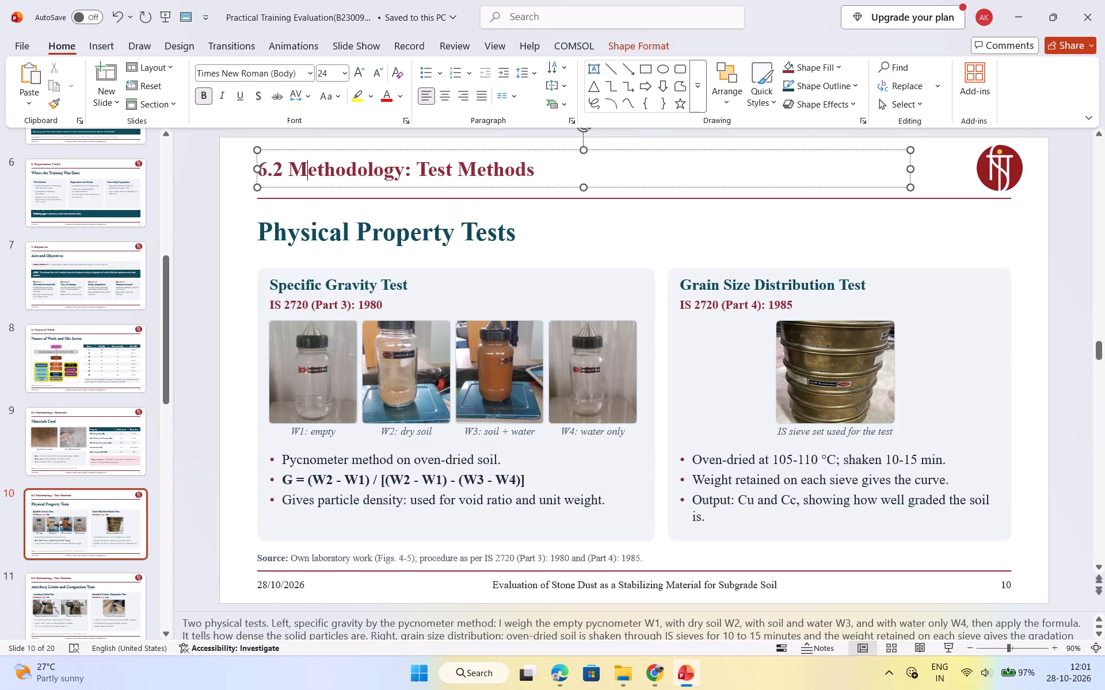
pyautogui.click(235, 193)
pyautogui.click(103, 344)
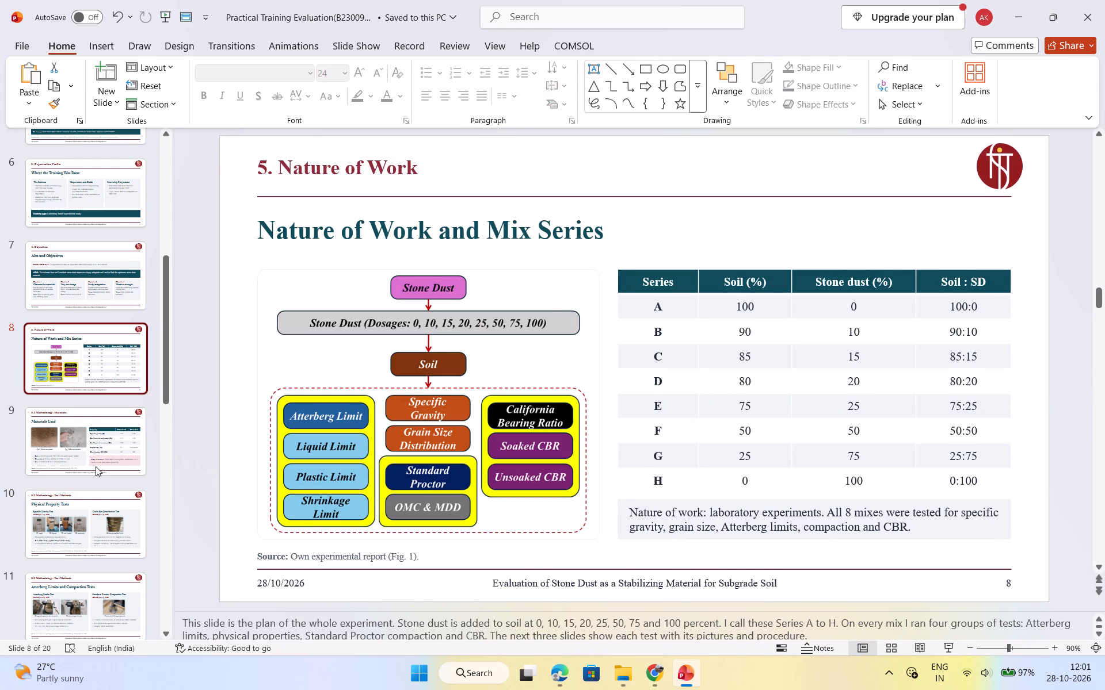
pyautogui.click(96, 466)
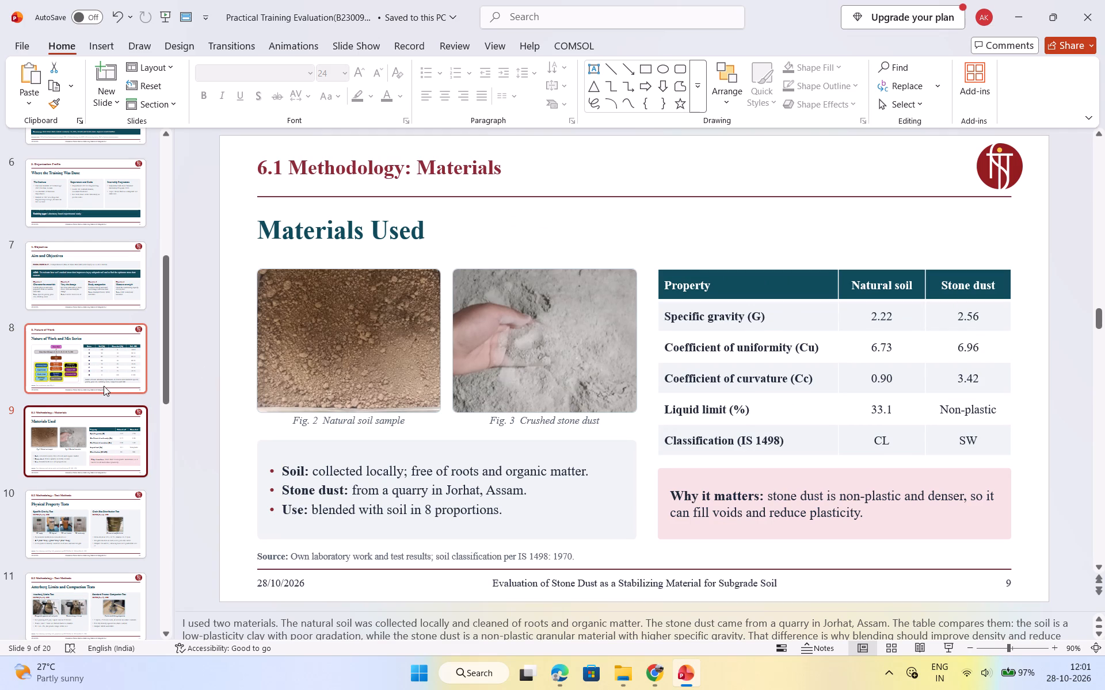
pyautogui.scroll(-2, 104, 386)
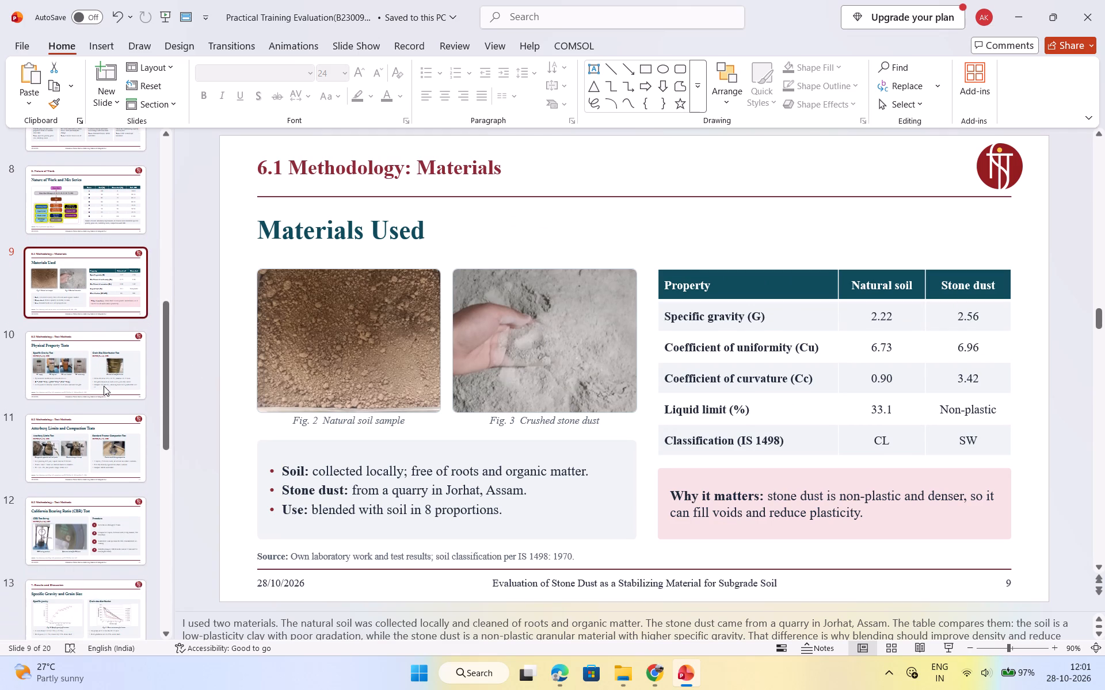
pyautogui.scroll(-1, 104, 386)
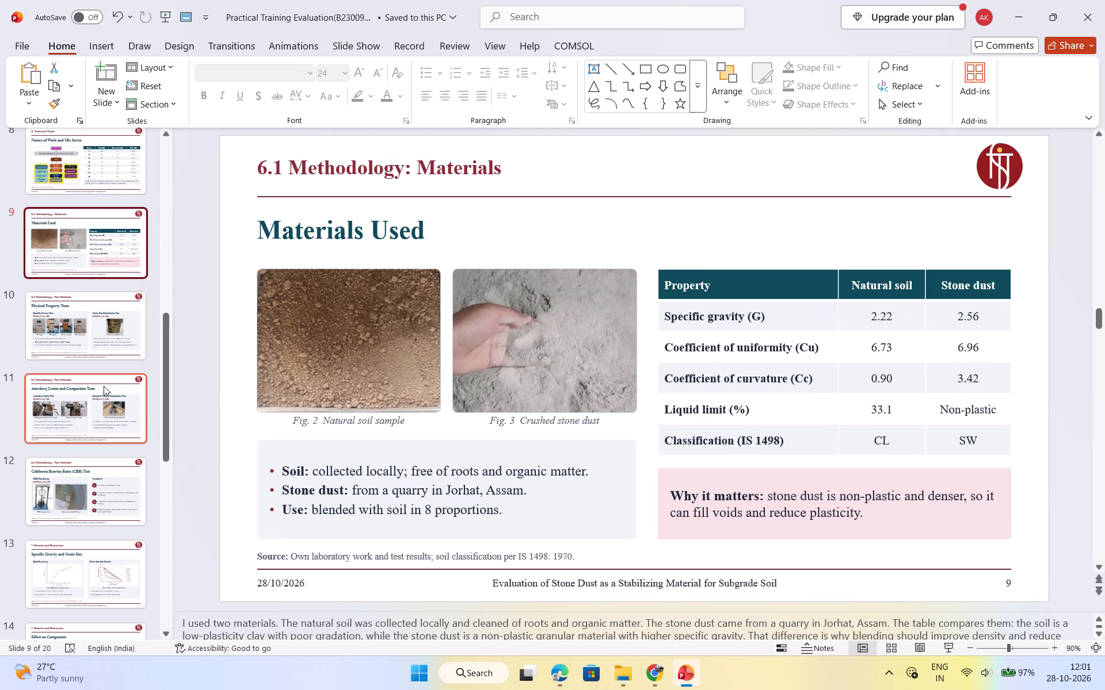
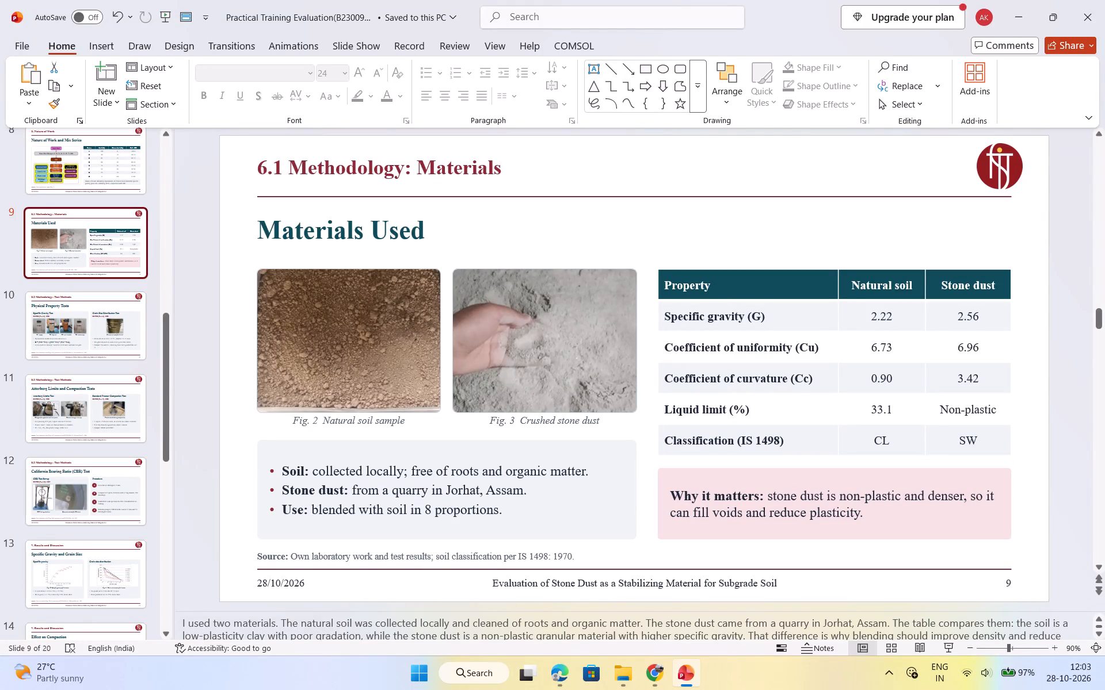
# Capitalise the first word after "Soil:" in the Materials Used bullets and retype it as "Collected".
pyautogui.click(317, 473)
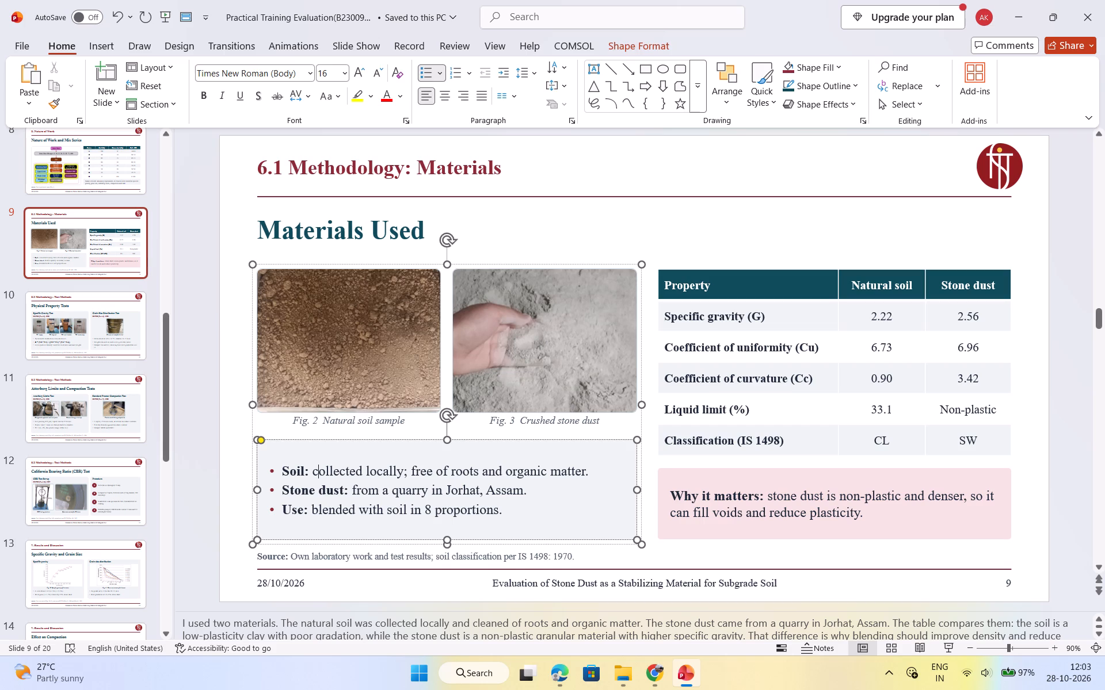
pyautogui.press('BackSpace')
pyautogui.hotkey('shift', 'c')
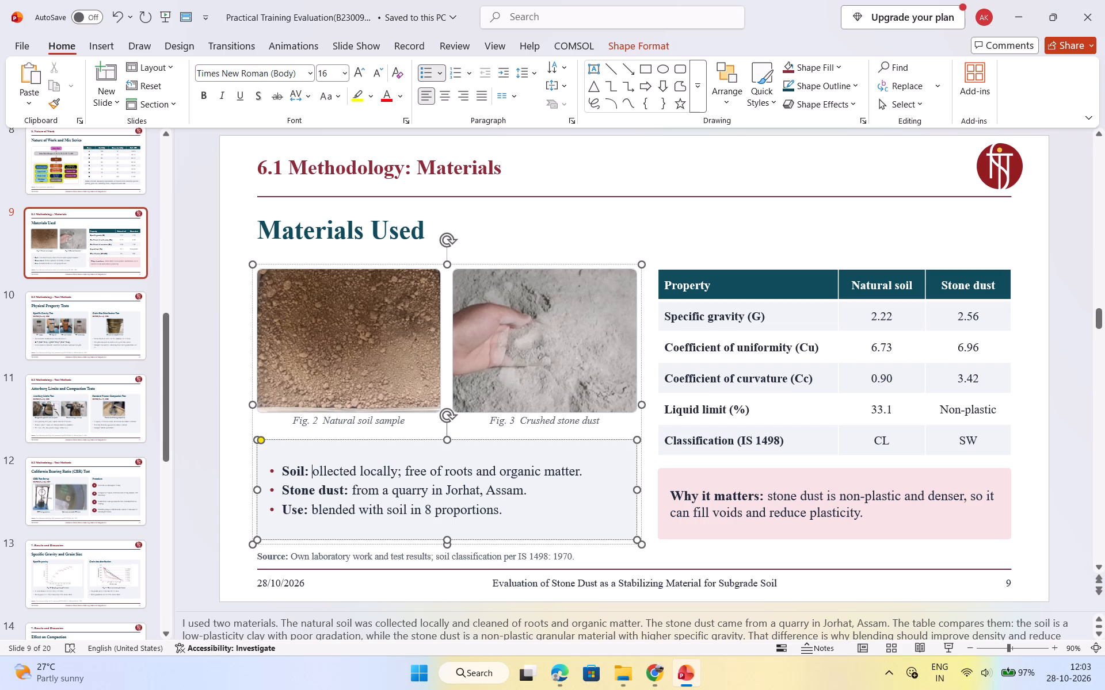
pyautogui.click(354, 488)
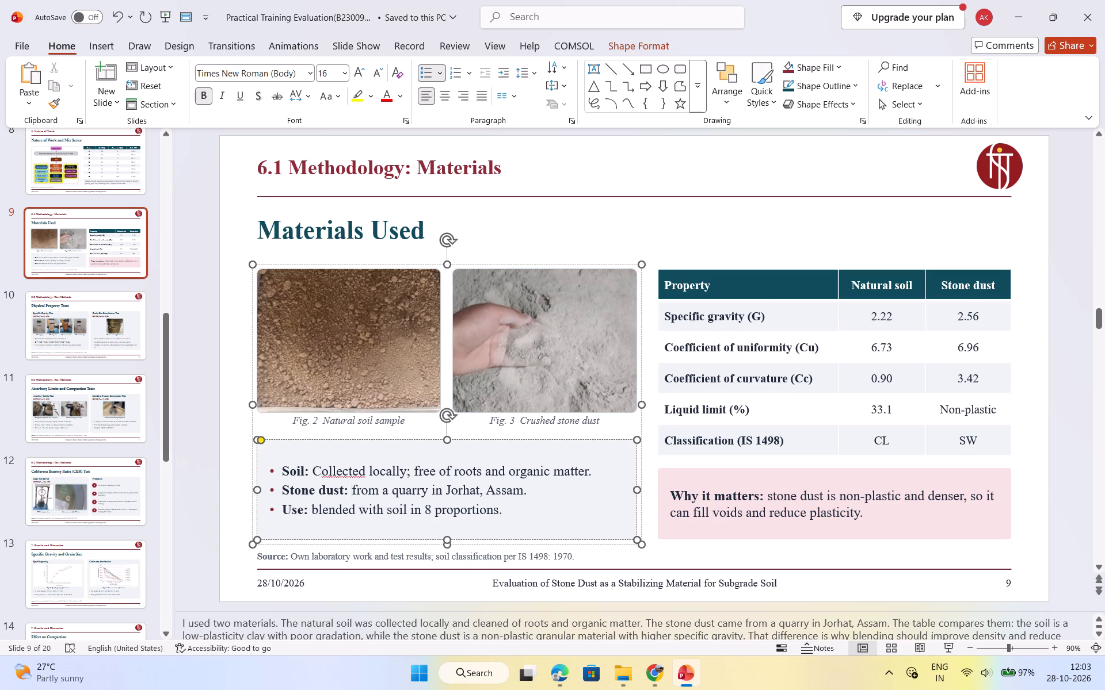
pyautogui.click(365, 475)
pyautogui.press('BackSpace')
pyautogui.press('BackSpace')
pyautogui.press('BackSpace')
pyautogui.press('BackSpace')
pyautogui.press('BackSpace')
pyautogui.press('BackSpace')
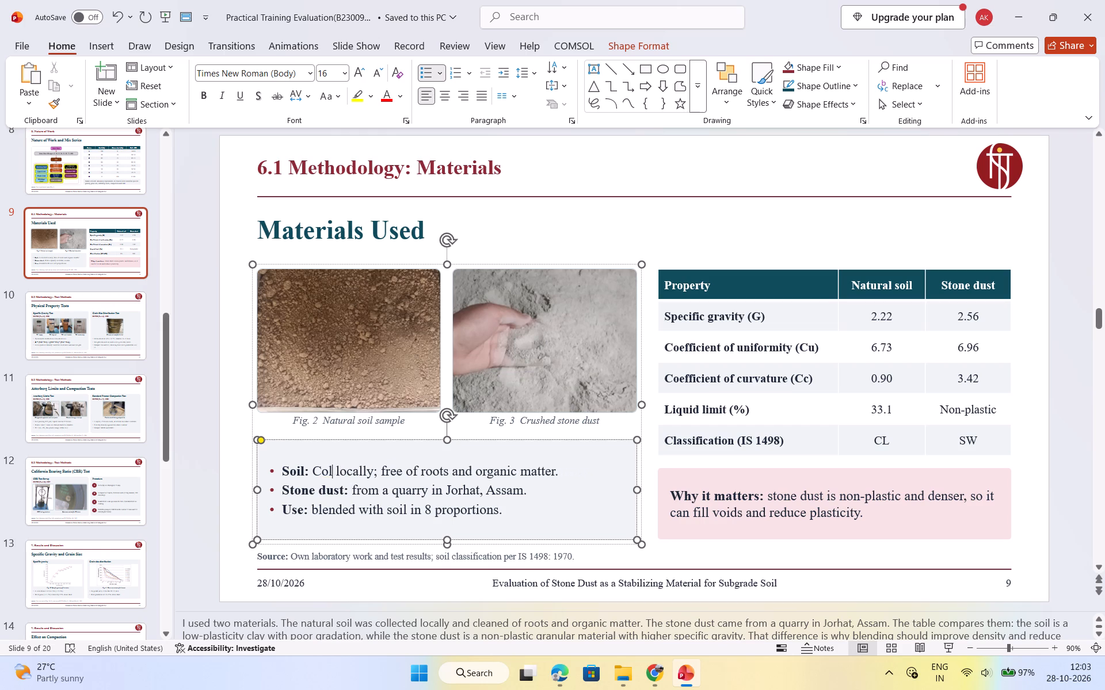
pyautogui.press('BackSpace')
pyautogui.press('BackSpace')
pyautogui.write('ollected')
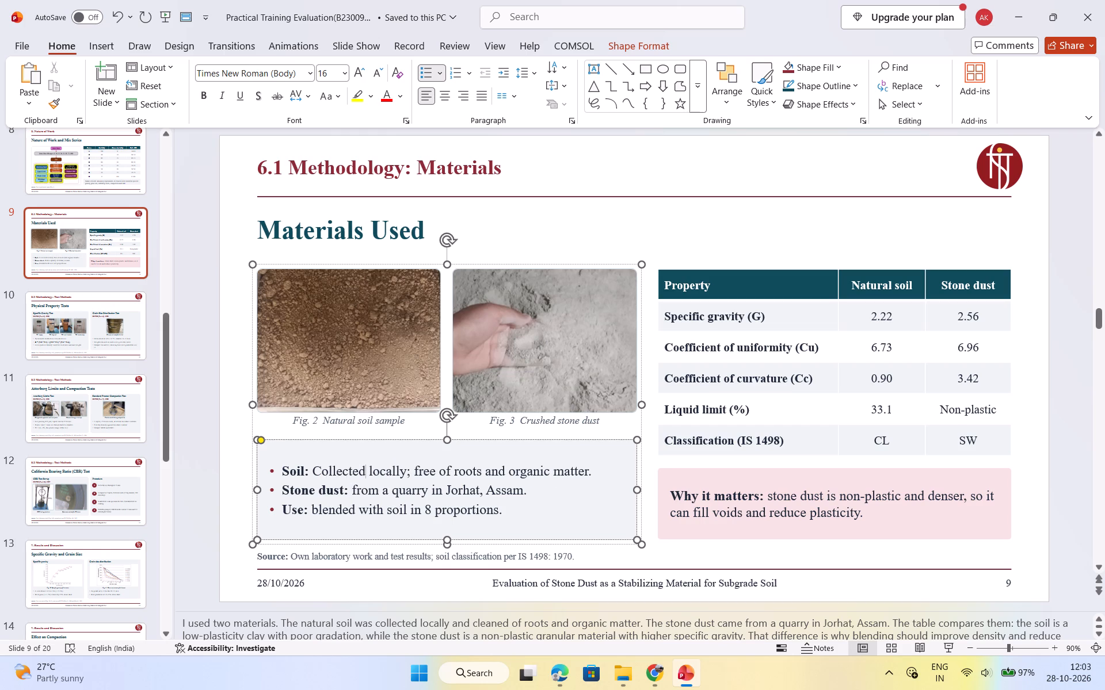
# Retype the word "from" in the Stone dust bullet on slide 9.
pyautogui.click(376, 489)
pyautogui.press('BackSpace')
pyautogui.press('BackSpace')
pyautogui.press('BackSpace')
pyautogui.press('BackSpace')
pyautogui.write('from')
# Replace the first word after "Use:" in the Materials Used bullets with the capitalised "Blended".
pyautogui.click(352, 507)
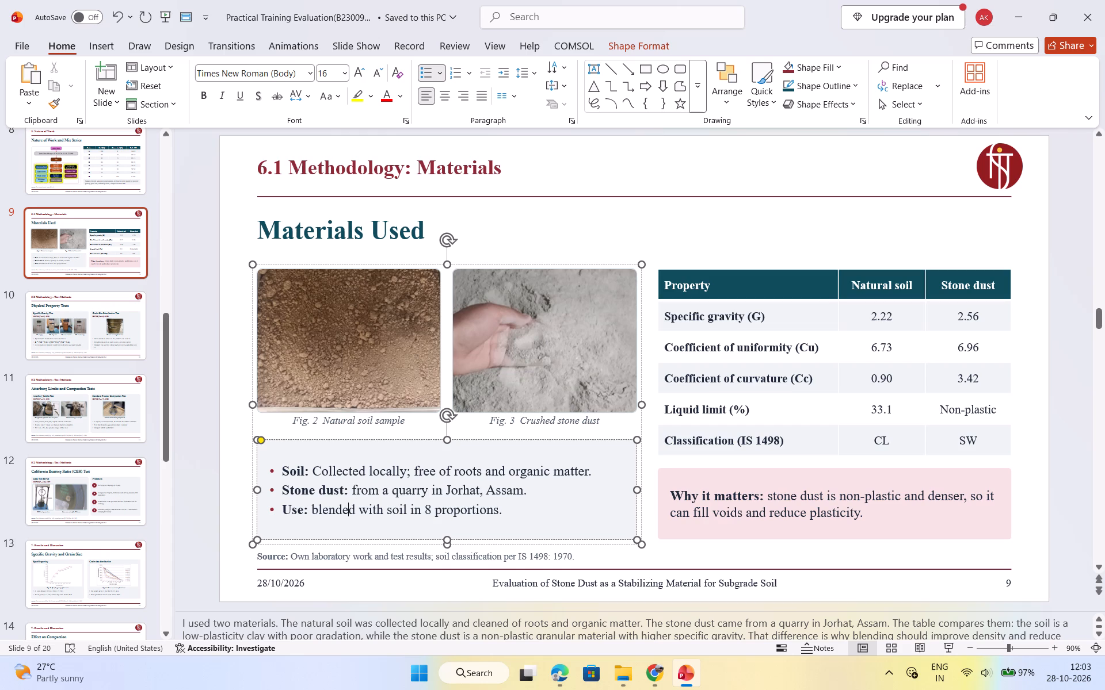
pyautogui.press('Right')
pyautogui.press('BackSpace')
pyautogui.press('BackSpace')
pyautogui.press('BackSpace')
pyautogui.press('BackSpace')
pyautogui.press('BackSpace')
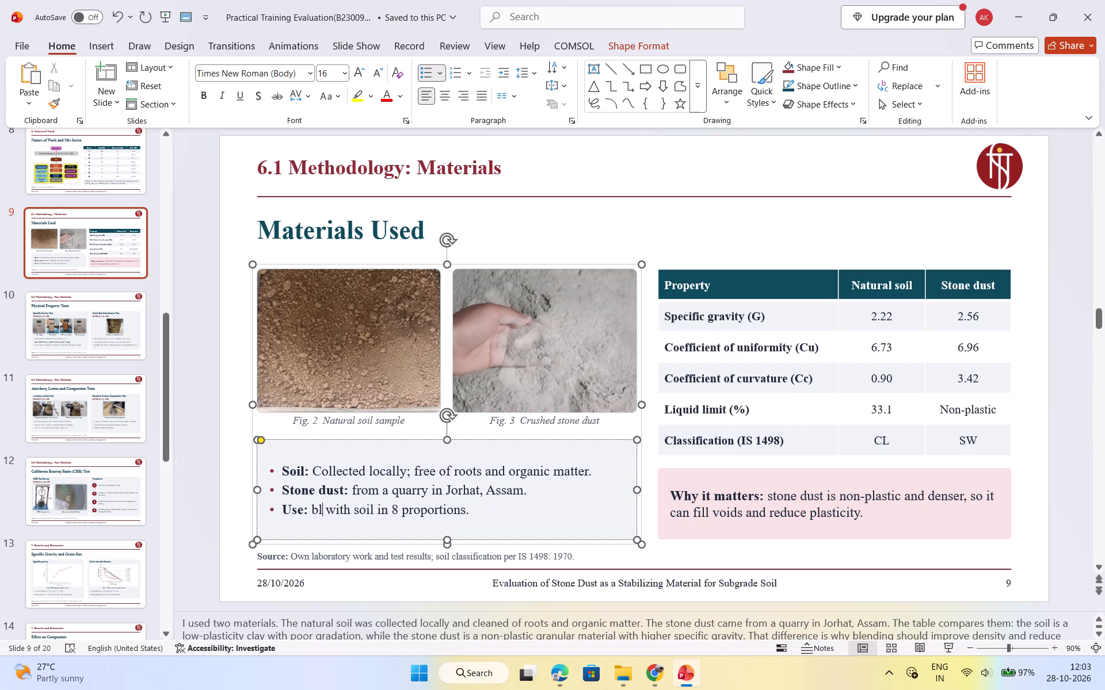
pyautogui.press('BackSpace')
pyautogui.press('BackSpace')
pyautogui.write('Blenx')
pyautogui.press('BackSpace')
pyautogui.write('ded')
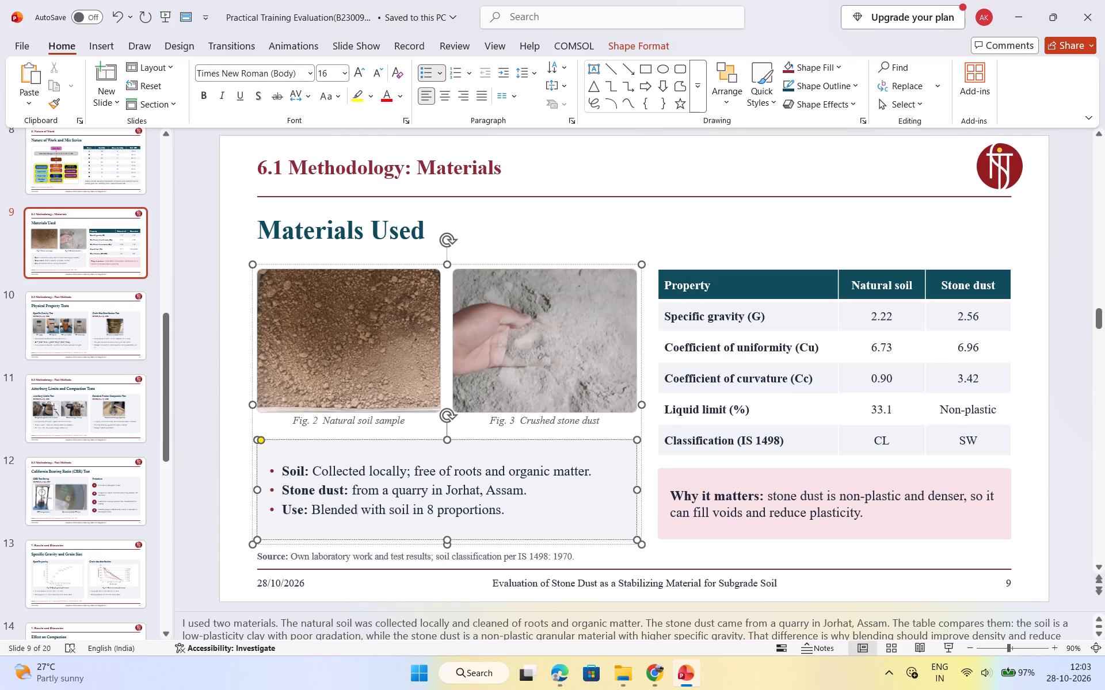
# Replace the first word after "Why it matters:" in the pink note on slide 9 with the capitalised "Stone".
pyautogui.click(797, 489)
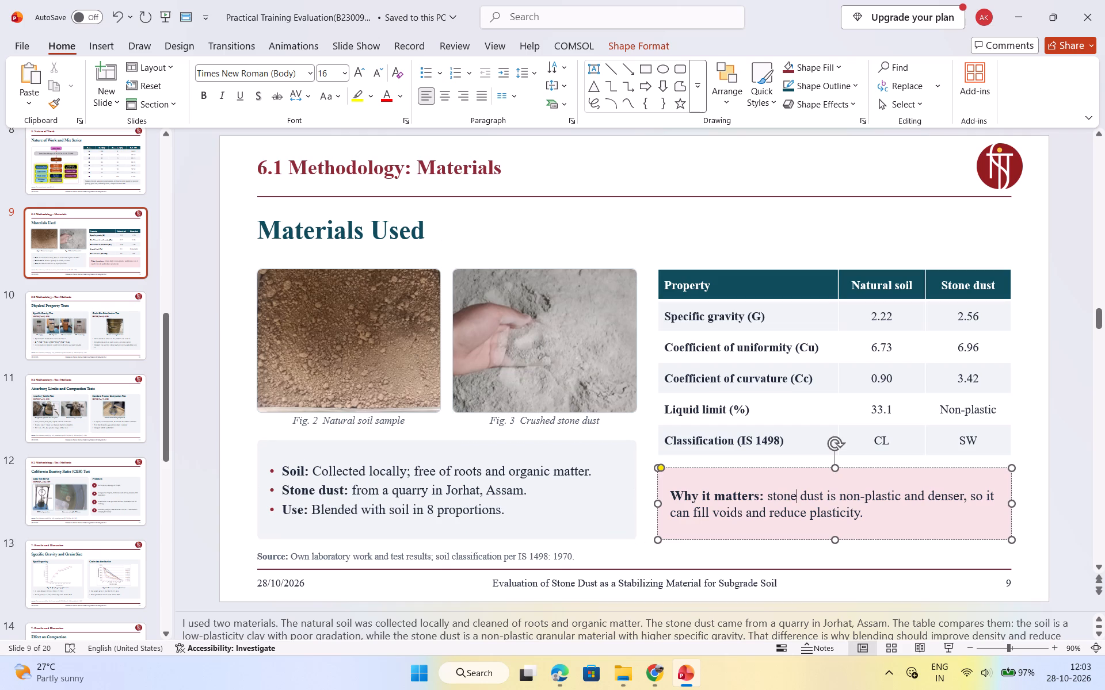
pyautogui.press('BackSpace')
pyautogui.press('BackSpace')
pyautogui.press('BackSpace')
pyautogui.press('BackSpace')
pyautogui.press('BackSpace')
pyautogui.write('Stone')
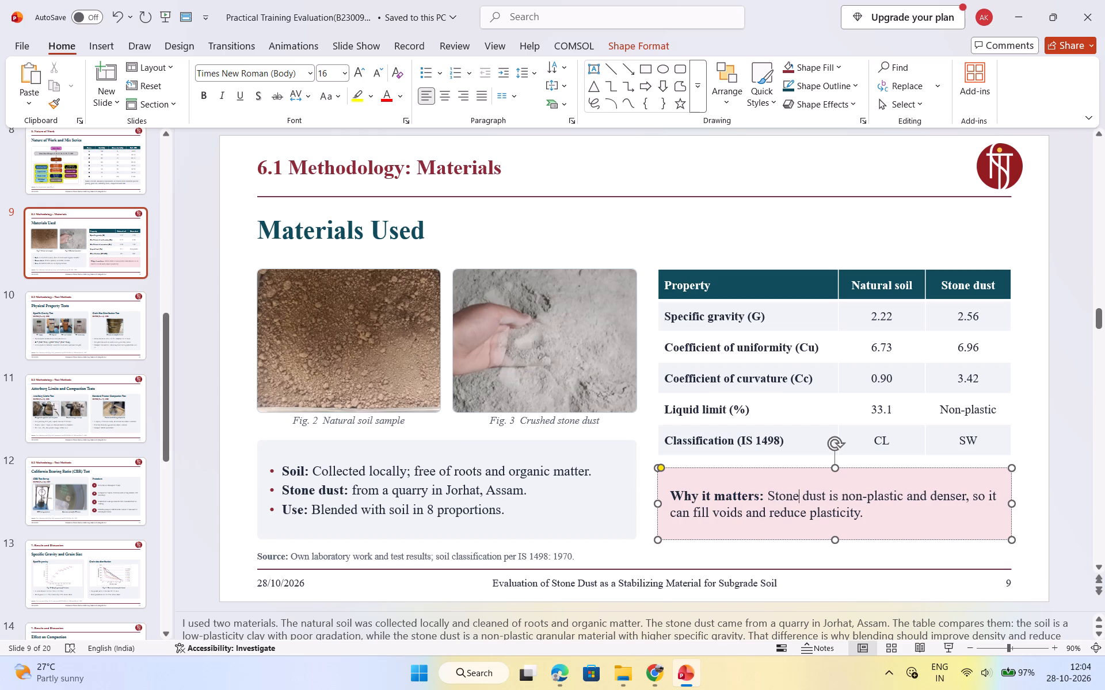
# Save the presentation with the slide 9 text corrections.
pyautogui.click(641, 225)
pyautogui.hotkey('ctrl', 's')
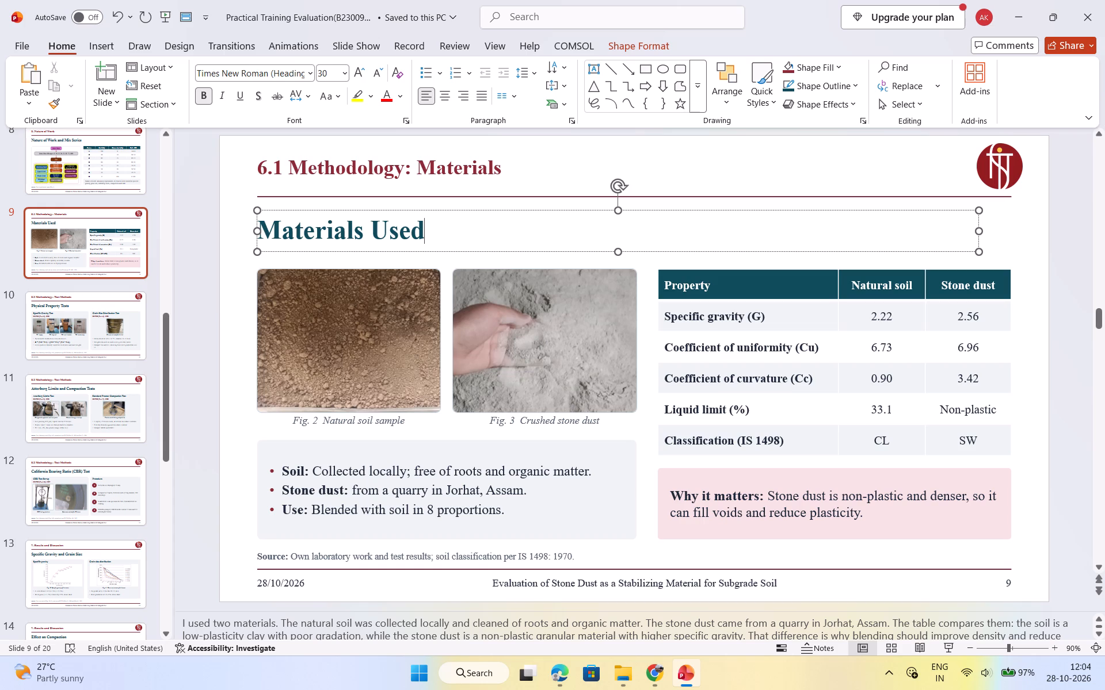
pyautogui.click(642, 164)
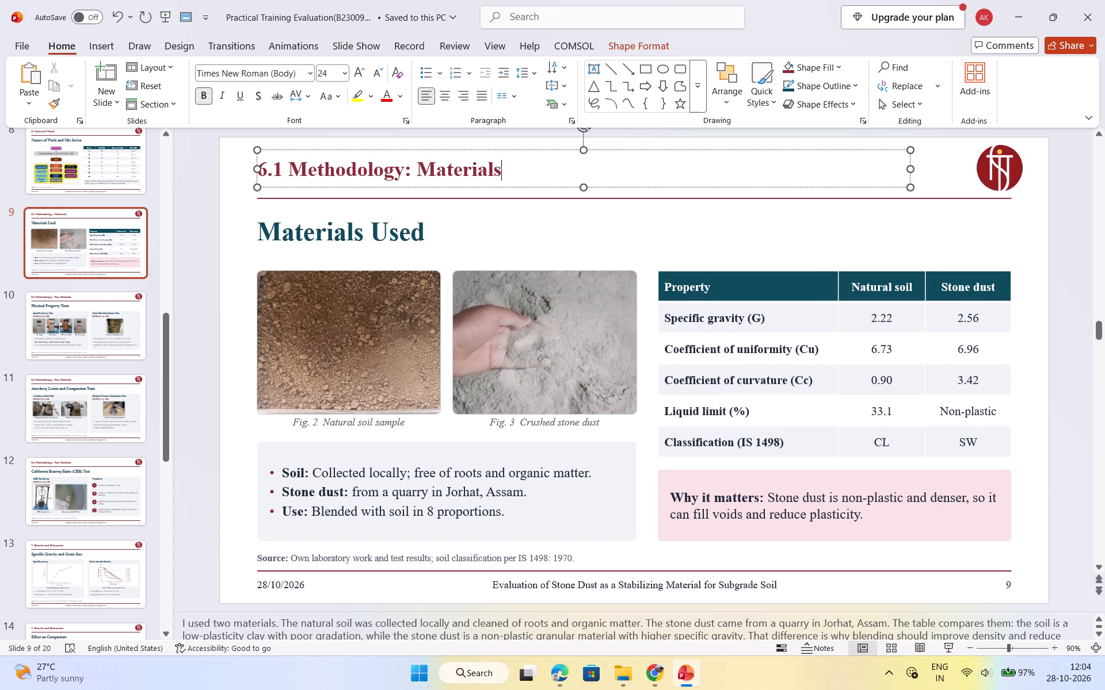
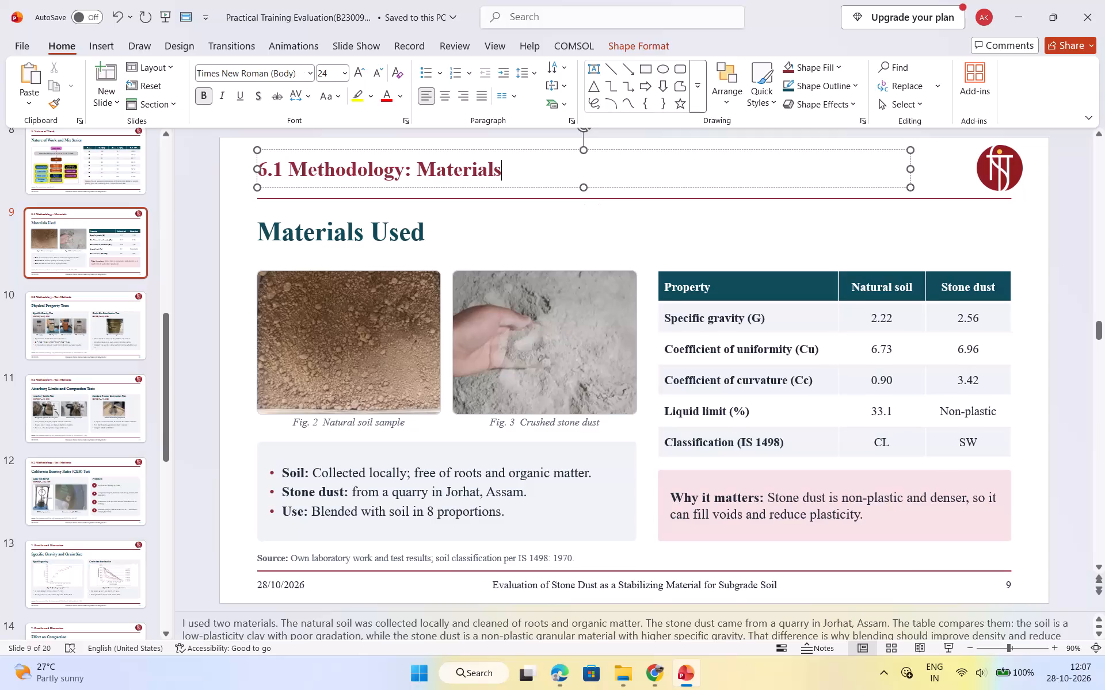
# Deselect the slide 9 title and continue reviewing the methodology slides that follow it.
pyautogui.click(531, 246)
pyautogui.scroll(-1, 93, 407)
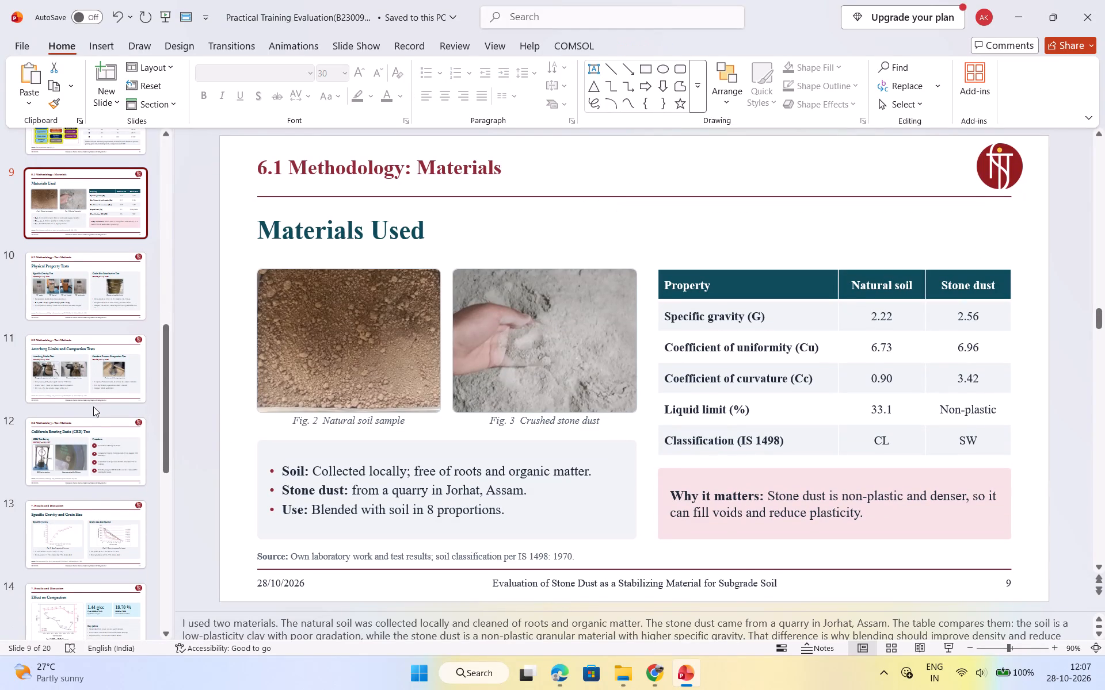
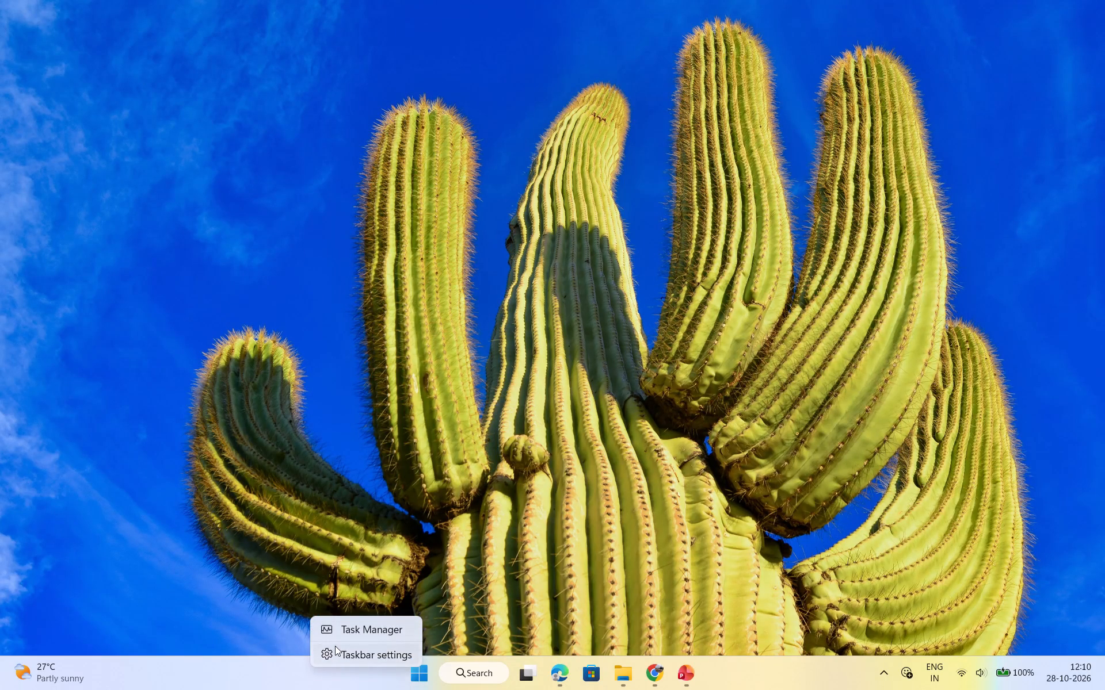
# Set the Windows taskbar to hide automatically, then close Settings and return to the desktop.
pyautogui.click(335, 646)
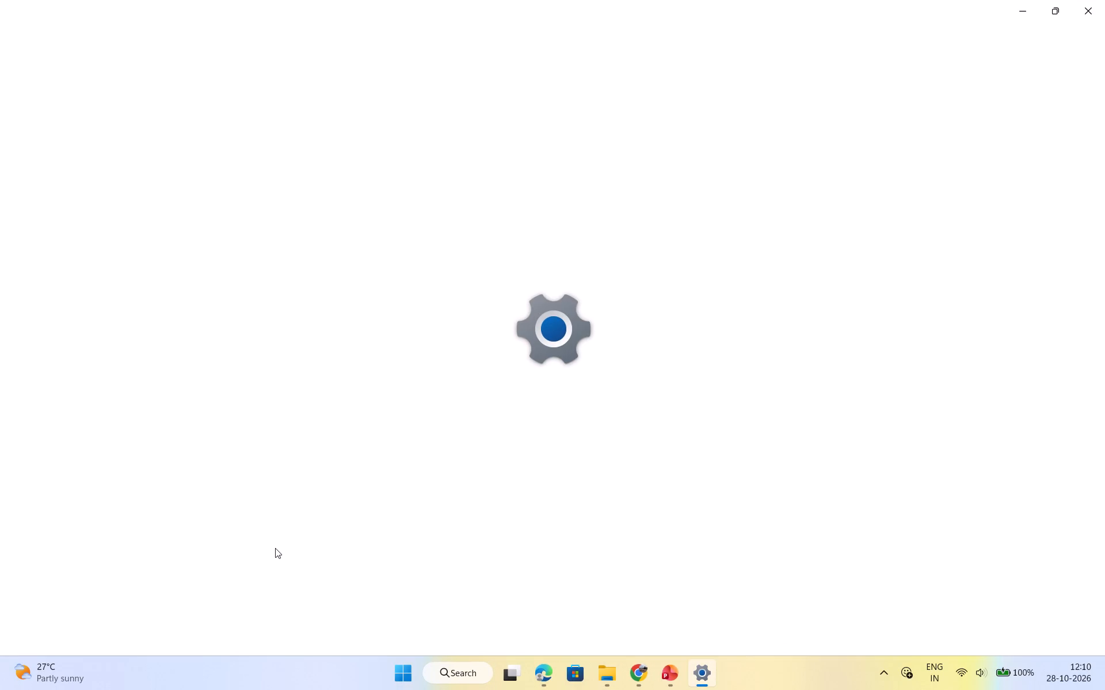
pyautogui.scroll(-1, 275, 548)
pyautogui.scroll(-1, 331, 519)
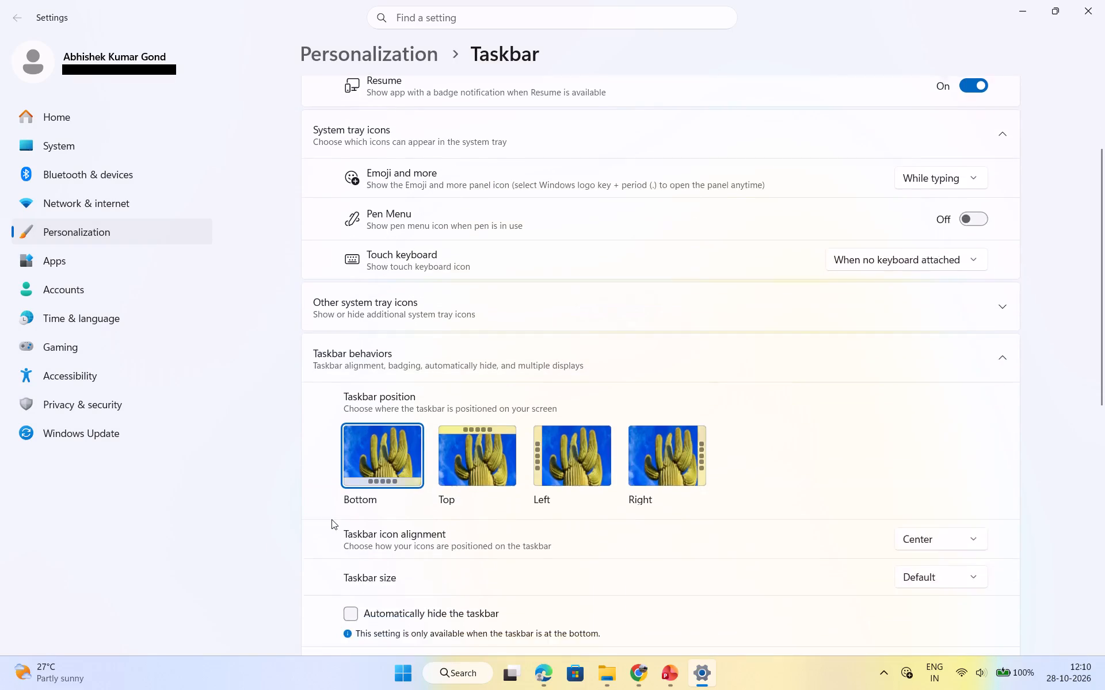
pyautogui.scroll(-1, 331, 519)
pyautogui.click(350, 518)
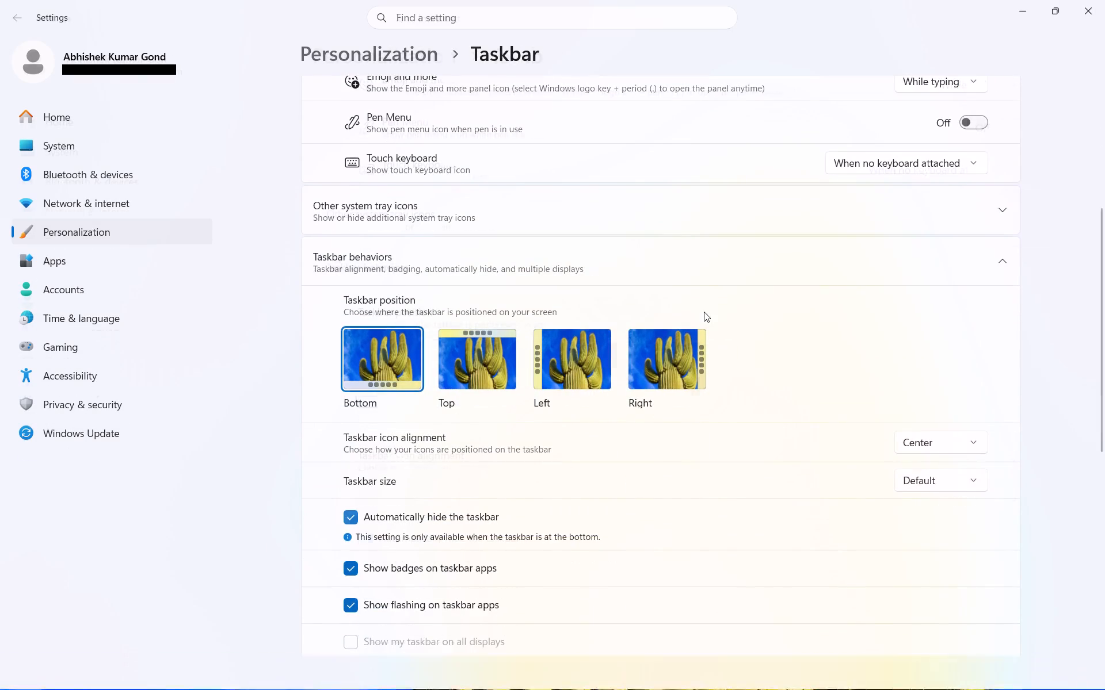
pyautogui.click(1099, 2)
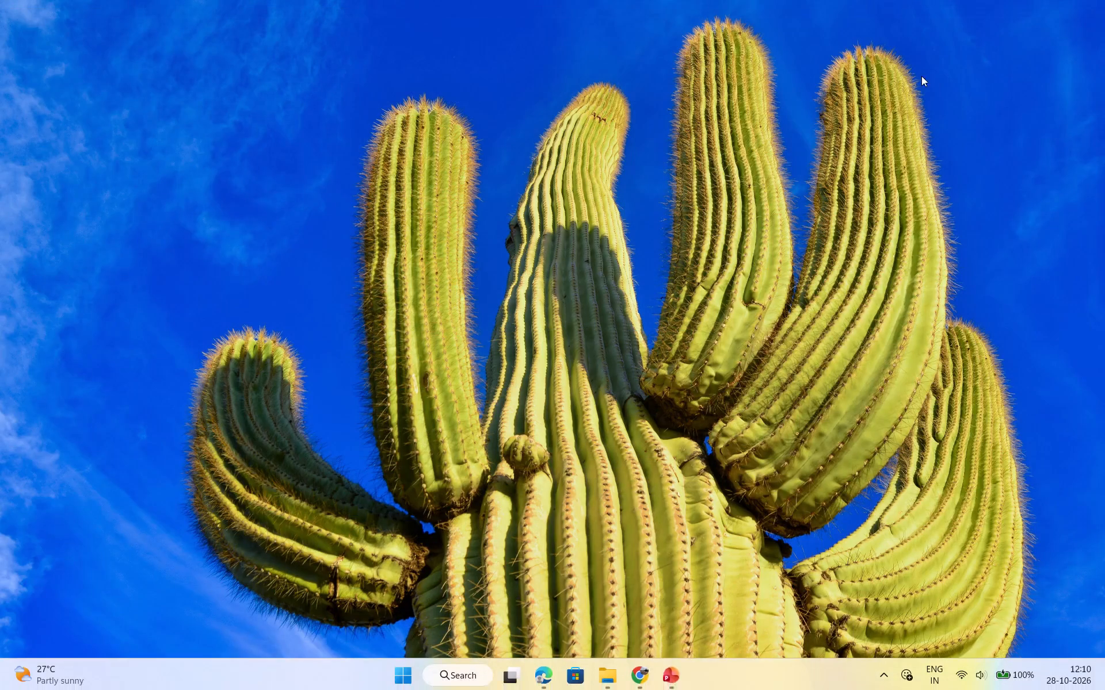
pyautogui.click(347, 329)
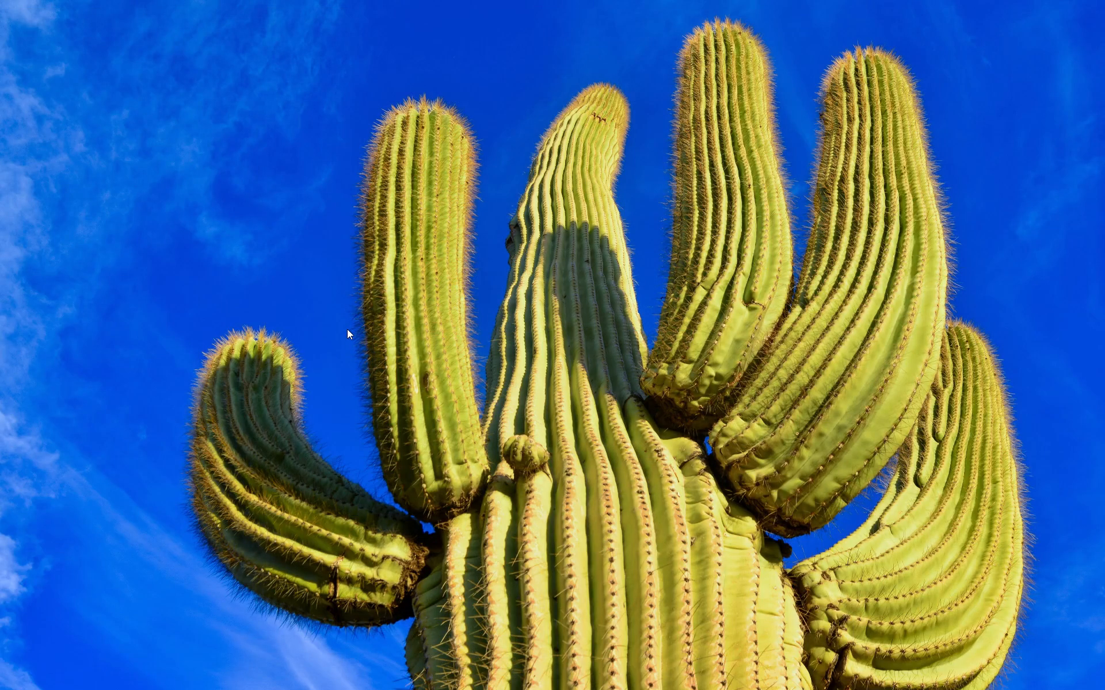
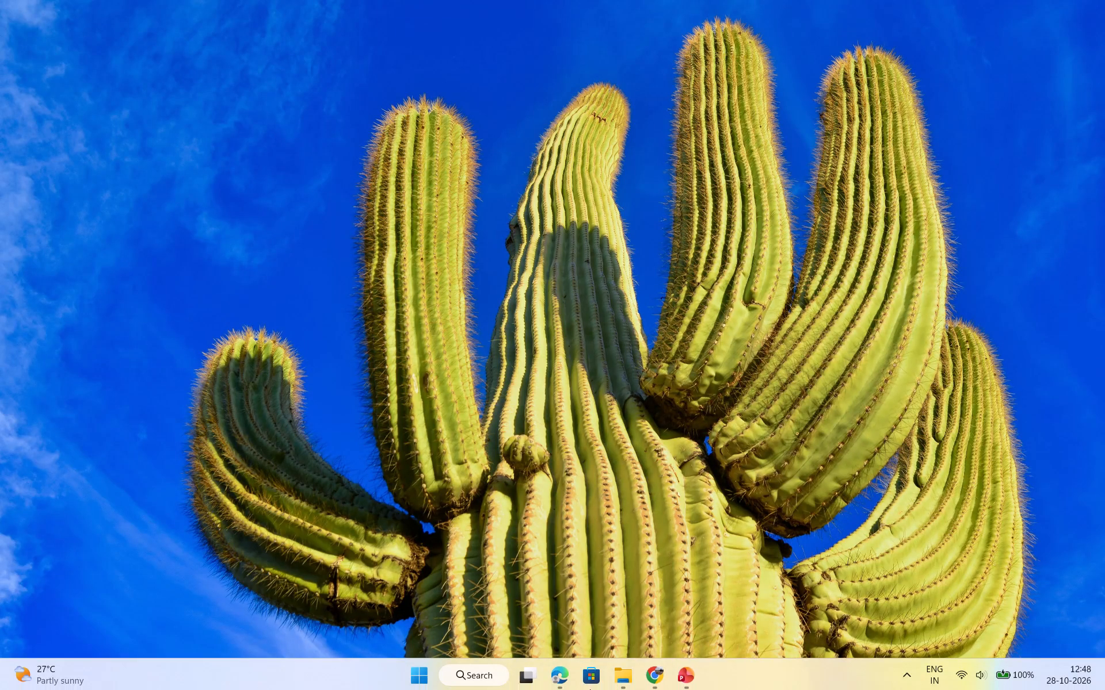
# Switch to PowerPoint, bringing the open Practical Training Evaluation presentation back into view.
pyautogui.click(686, 683)
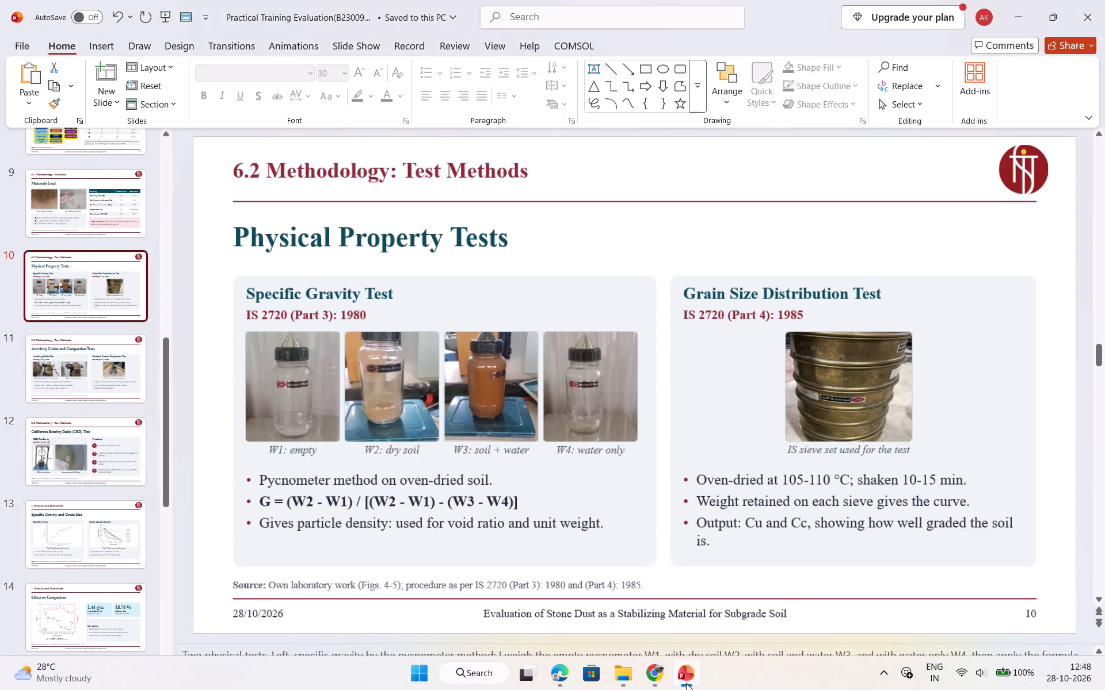
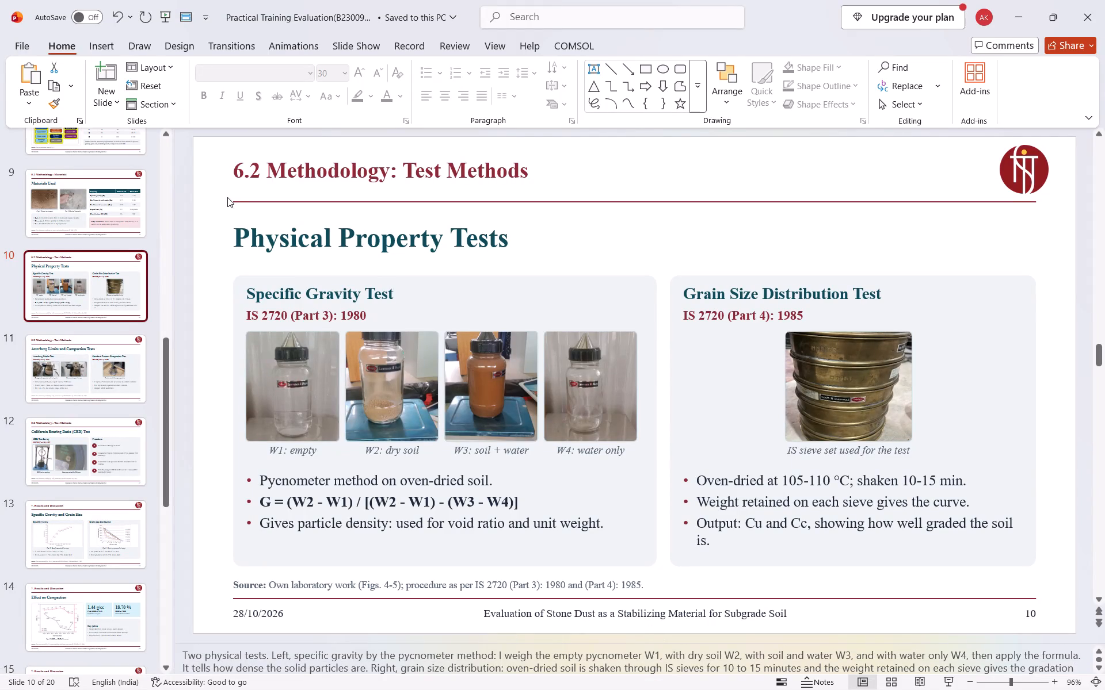
# Review the Nature of Work and Mix Series slide and the test method slides 10 and 11.
pyautogui.click(89, 139)
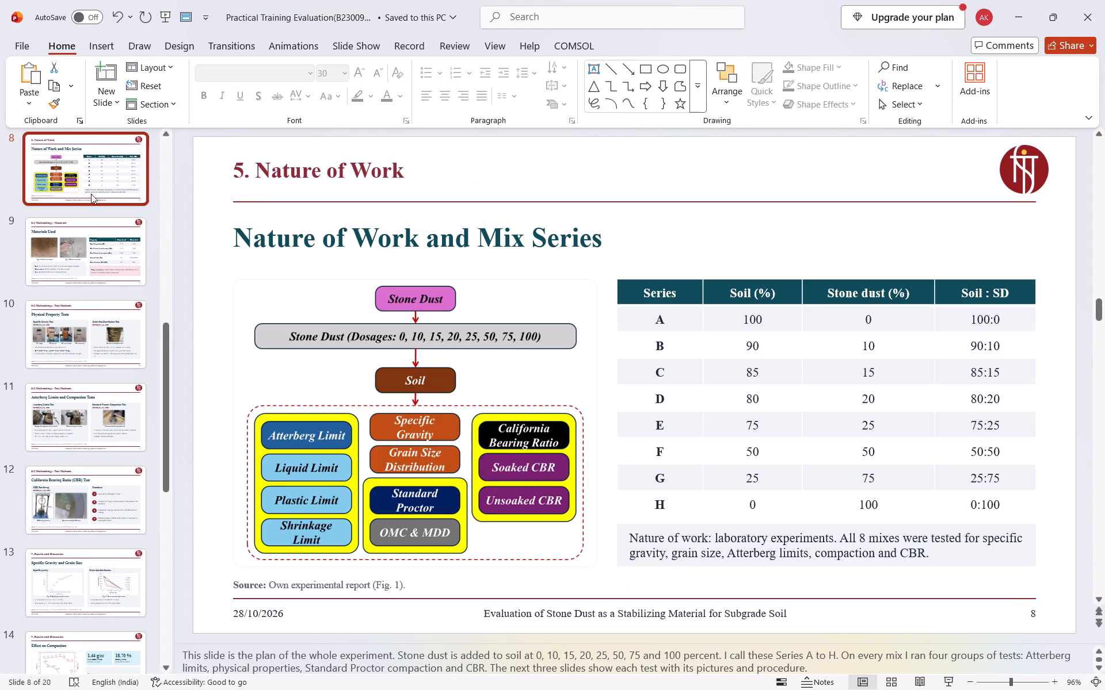
pyautogui.click(81, 303)
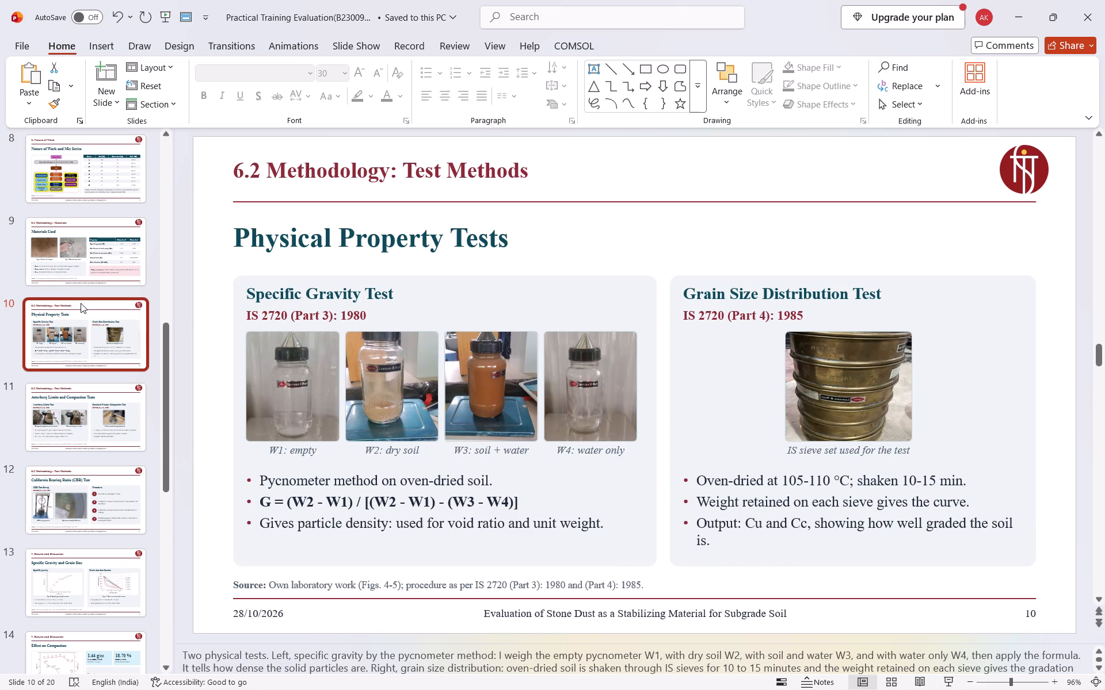
pyautogui.click(93, 401)
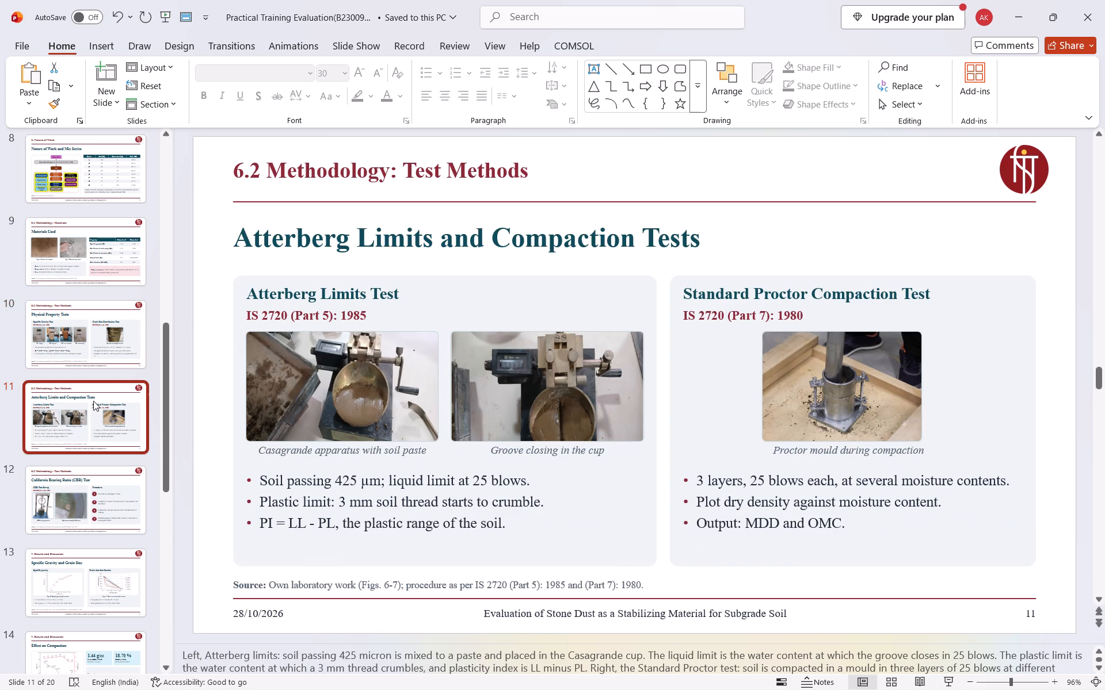
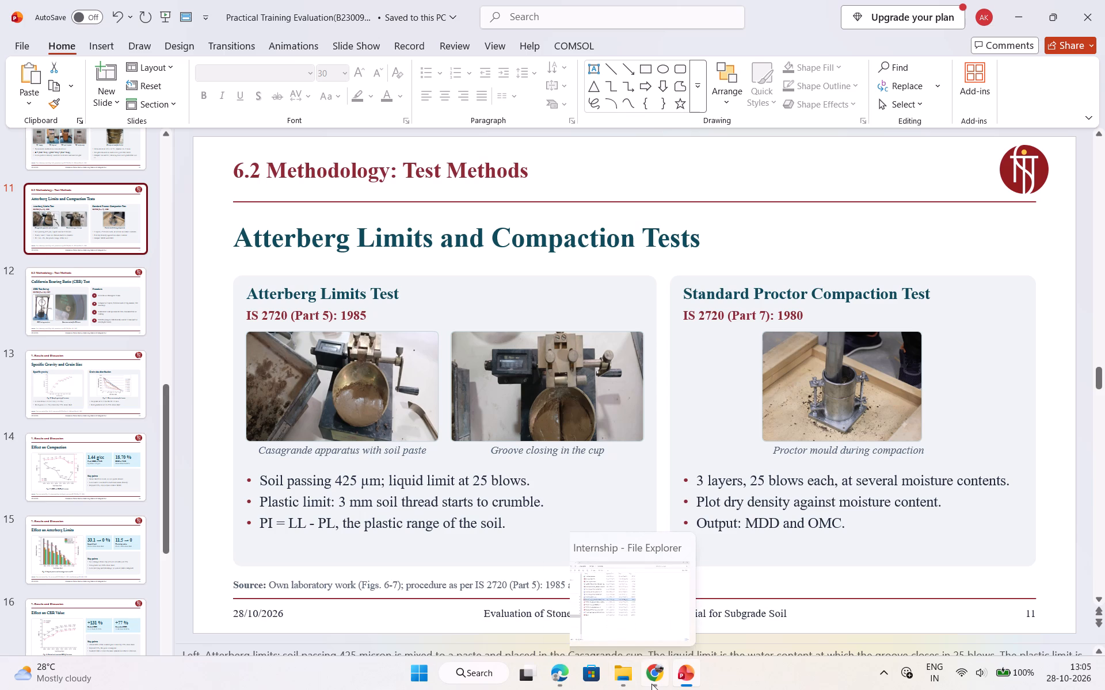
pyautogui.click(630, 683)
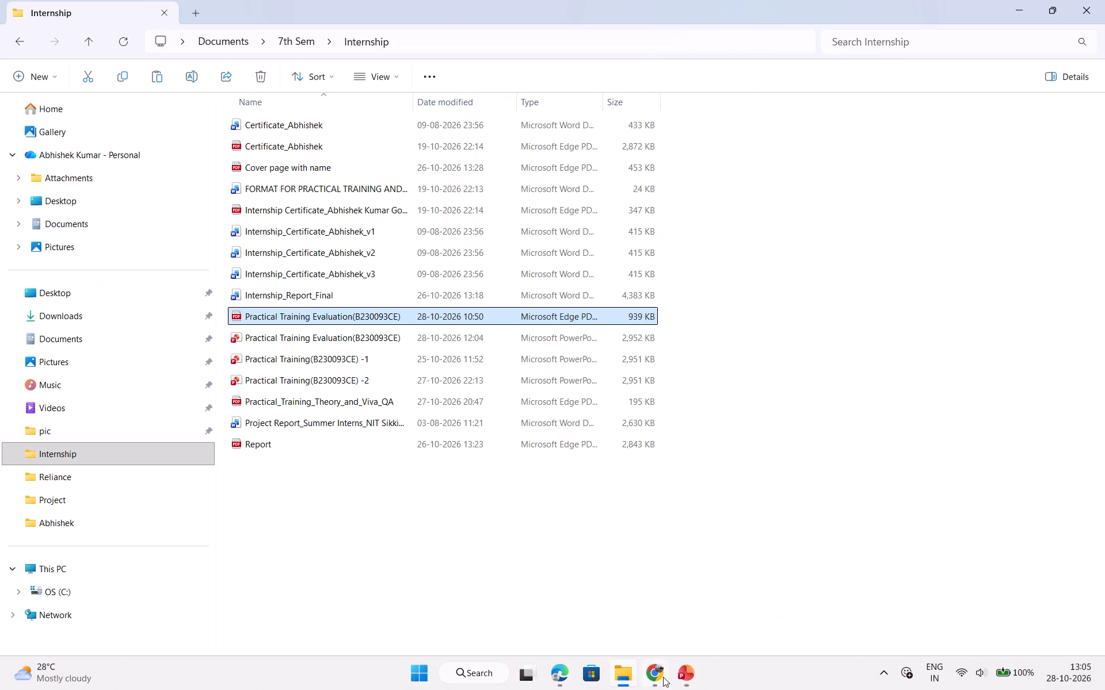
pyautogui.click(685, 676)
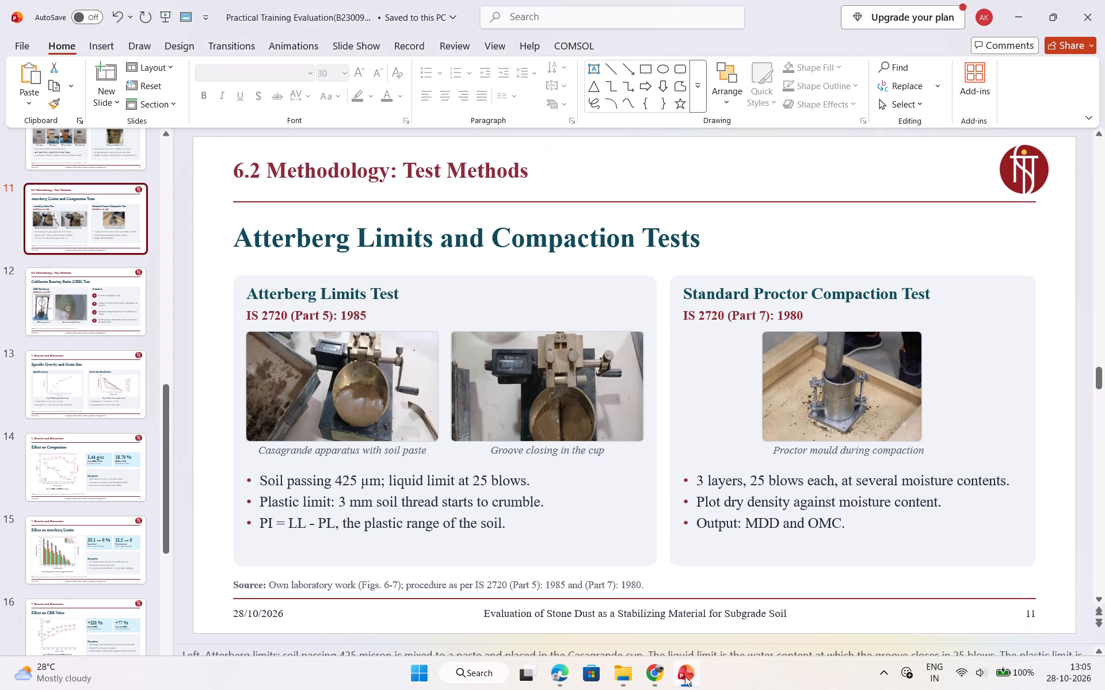
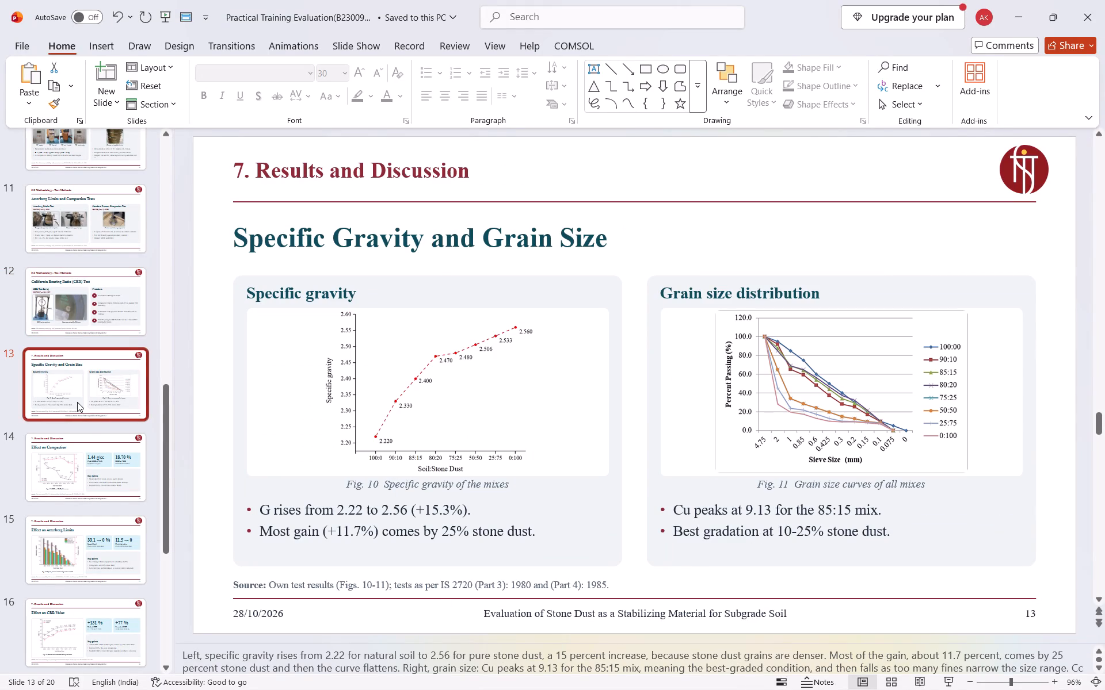
# Look through the Results and Discussion slides and reopen slide 13, Specific Gravity and Grain Size.
pyautogui.scroll(-1, 223, 381)
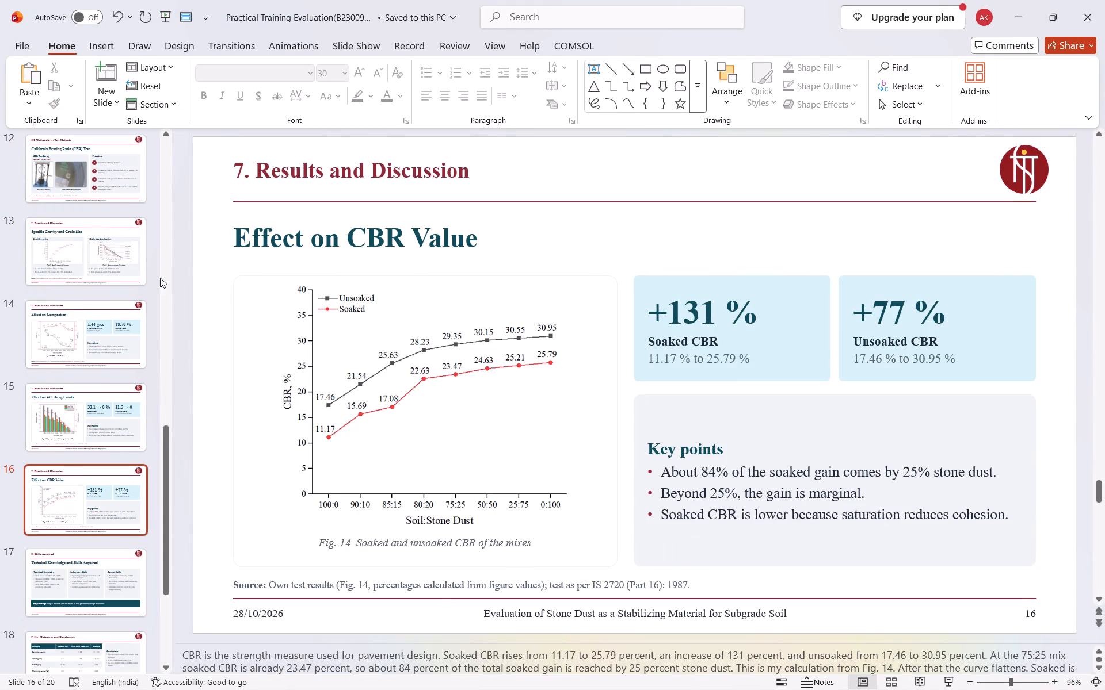
pyautogui.click(86, 235)
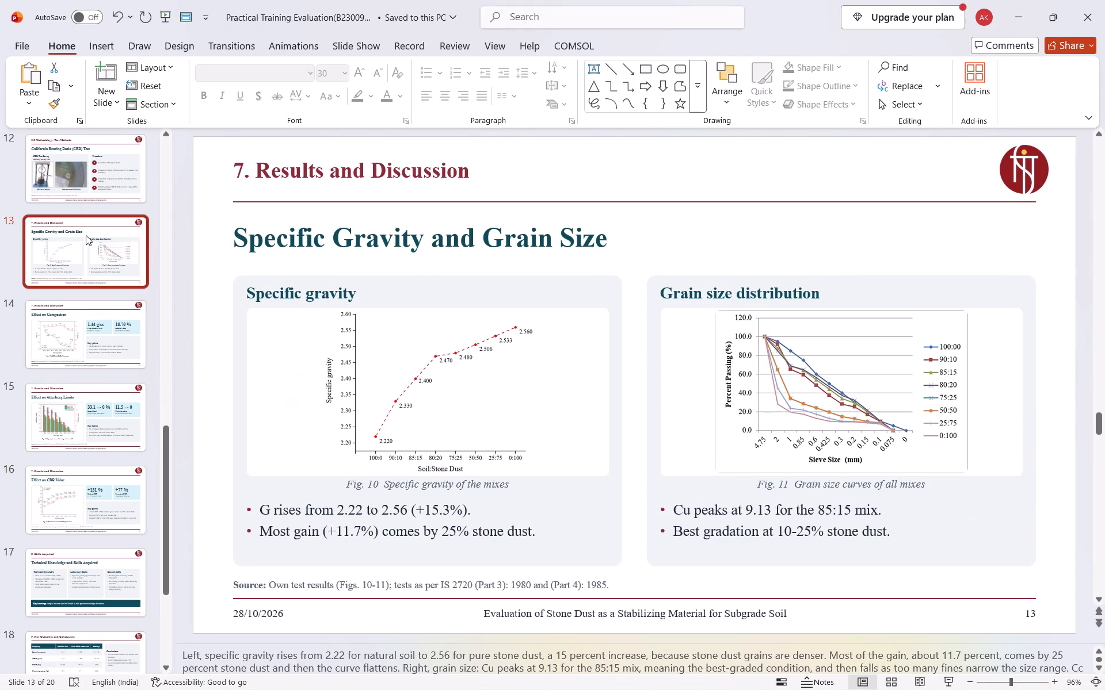
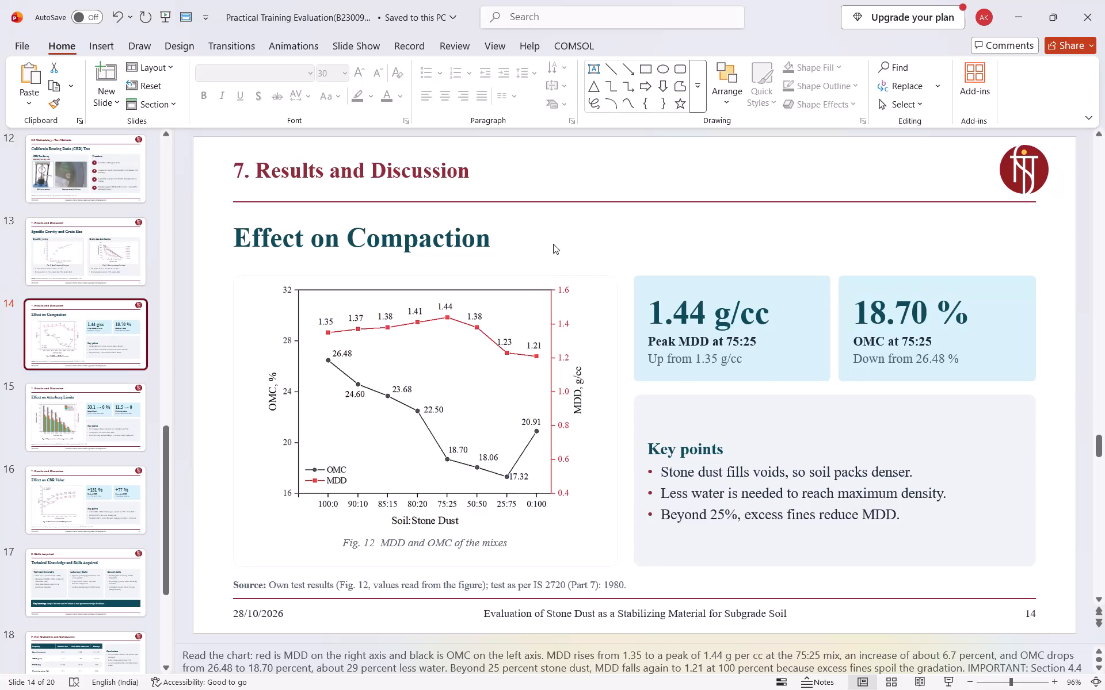
# Advance from the Effect on Compaction slide to slide 15, Effect on Atterberg Limits, to review it.
pyautogui.click(553, 244)
pyautogui.click(622, 250)
pyautogui.press('Down')
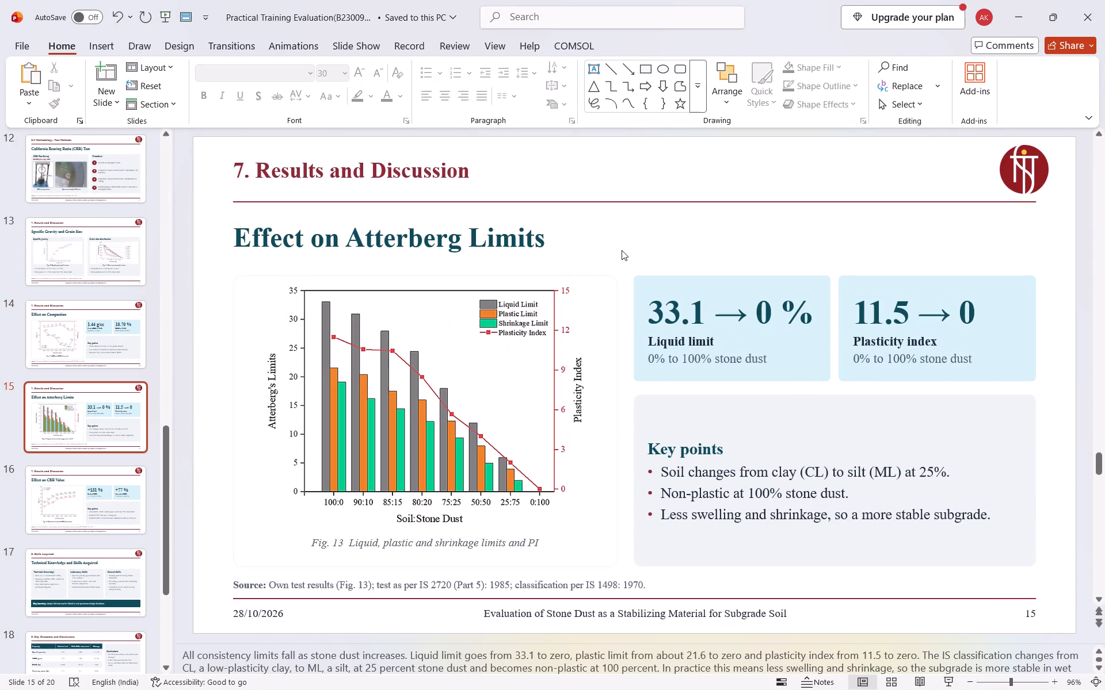
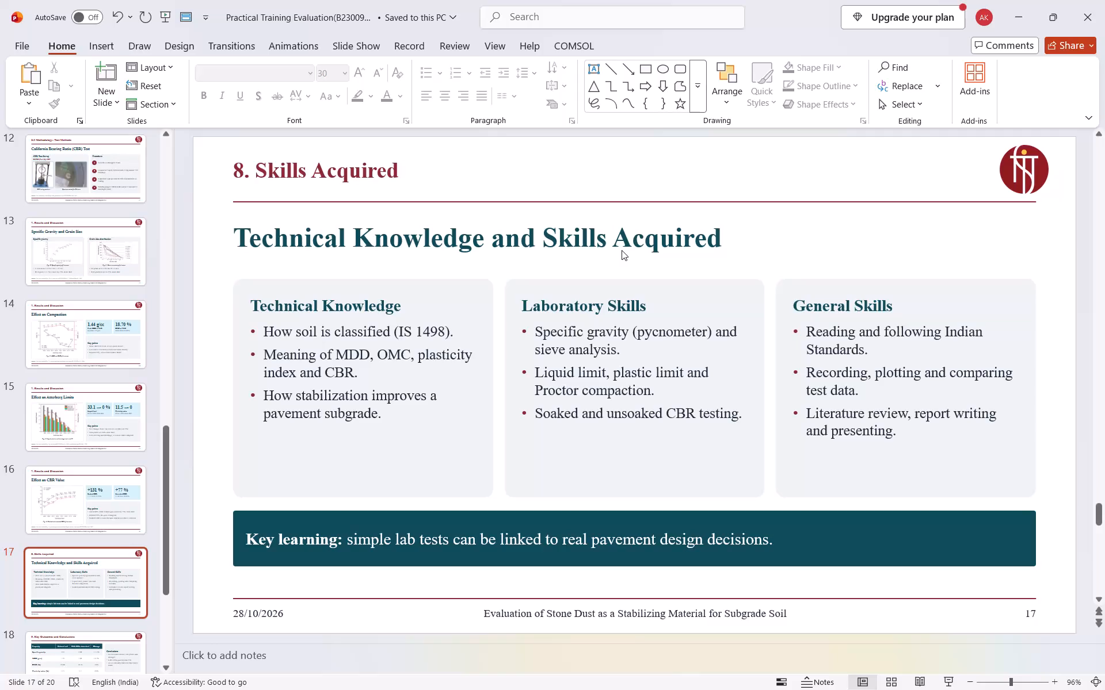
# Capitalise "simple" as "Simple" in the Key learning banner on slide 17, Technical Knowledge and Skills Acquired.
pyautogui.press('Up')
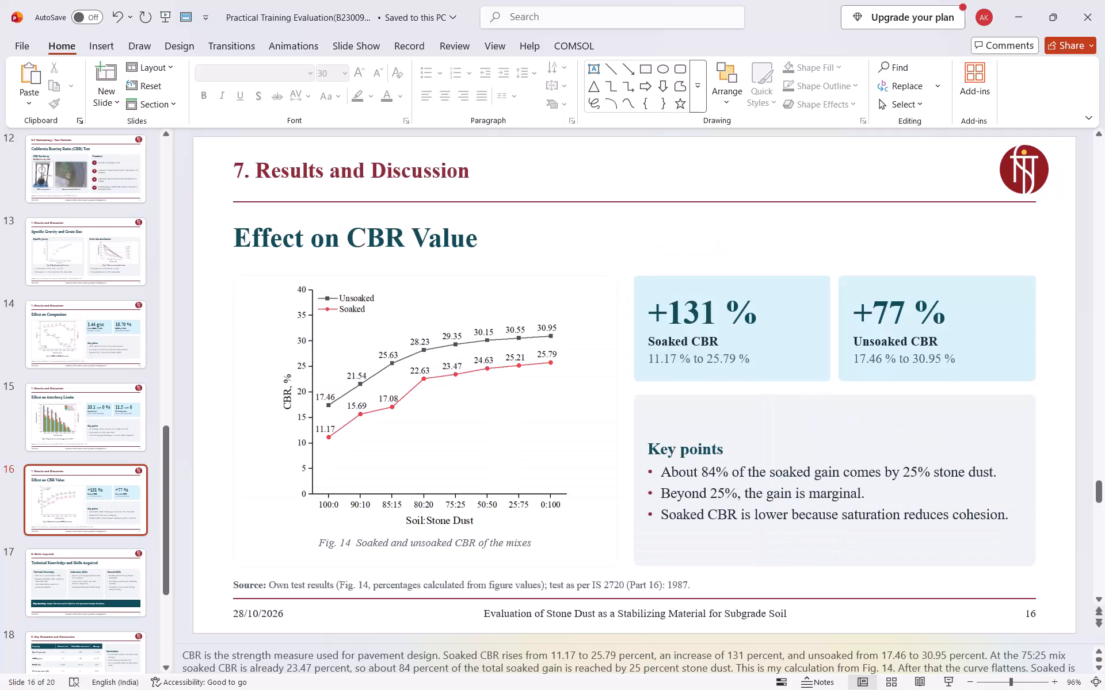
pyautogui.press('Down')
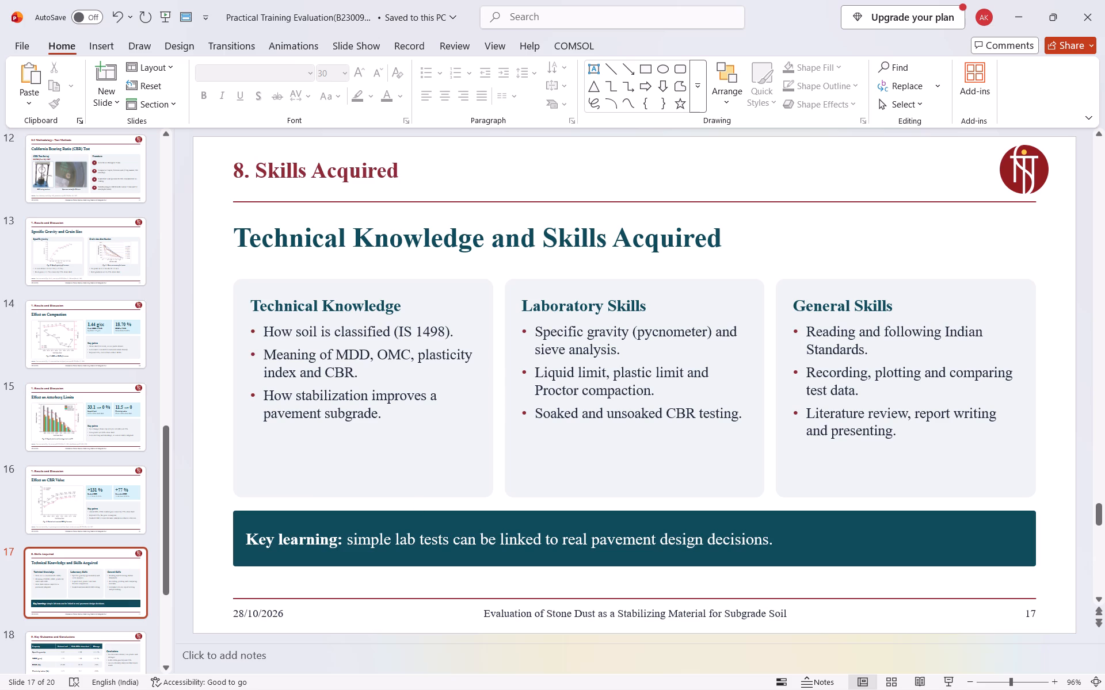
pyautogui.click(354, 538)
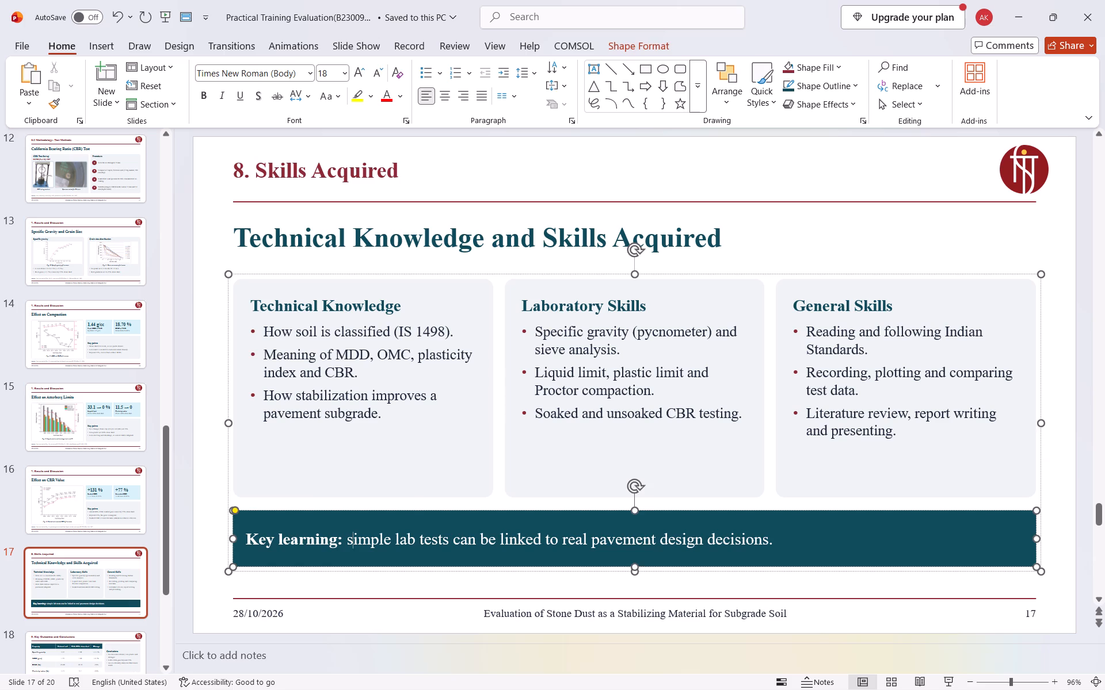
pyautogui.press('BackSpace')
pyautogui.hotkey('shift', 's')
pyautogui.click(388, 491)
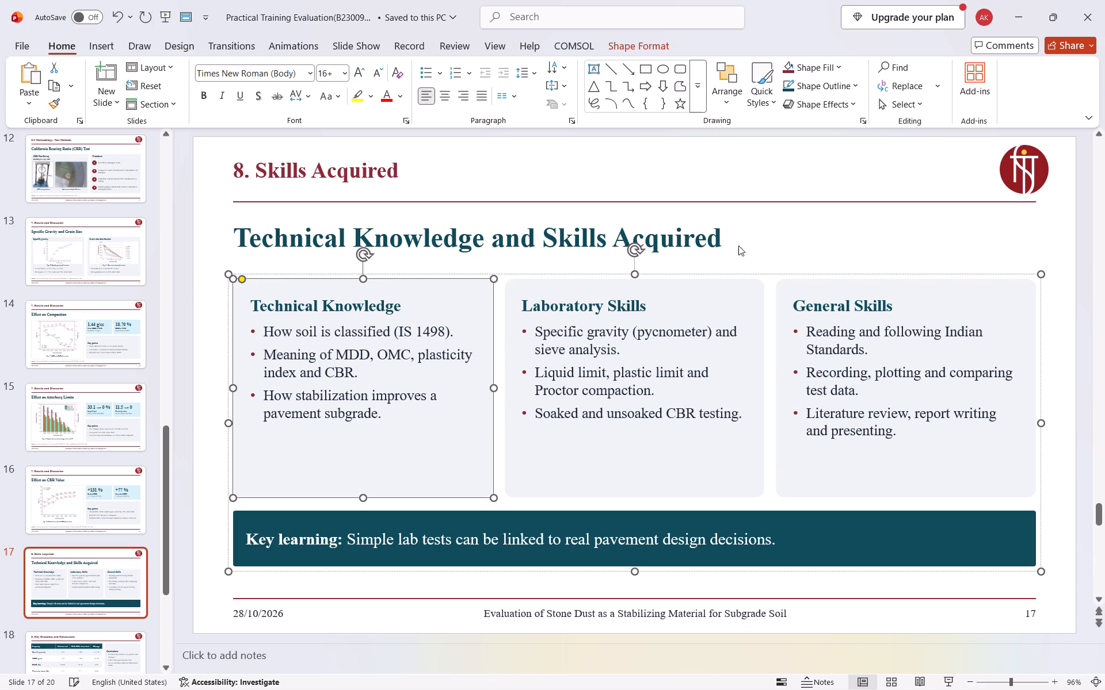
pyautogui.click(752, 237)
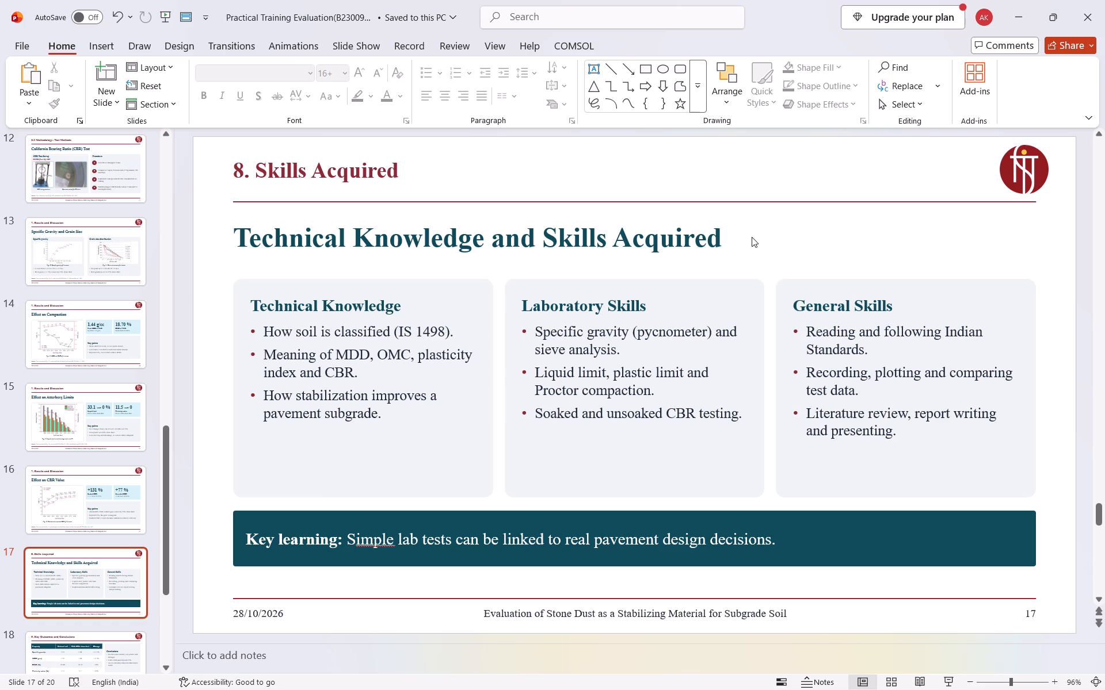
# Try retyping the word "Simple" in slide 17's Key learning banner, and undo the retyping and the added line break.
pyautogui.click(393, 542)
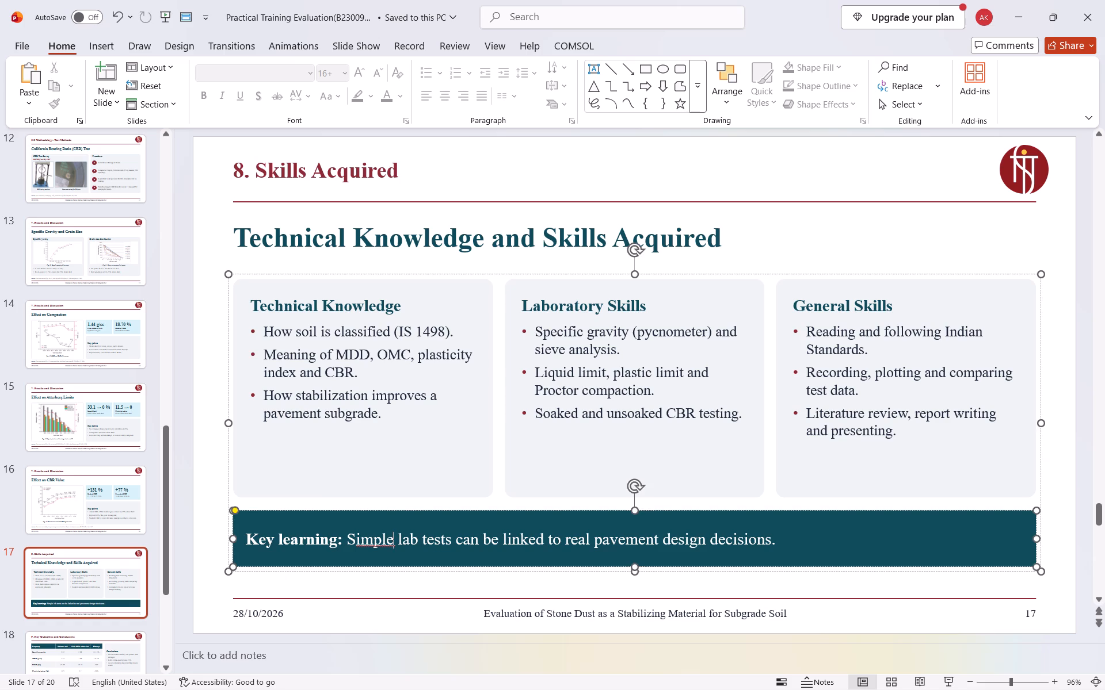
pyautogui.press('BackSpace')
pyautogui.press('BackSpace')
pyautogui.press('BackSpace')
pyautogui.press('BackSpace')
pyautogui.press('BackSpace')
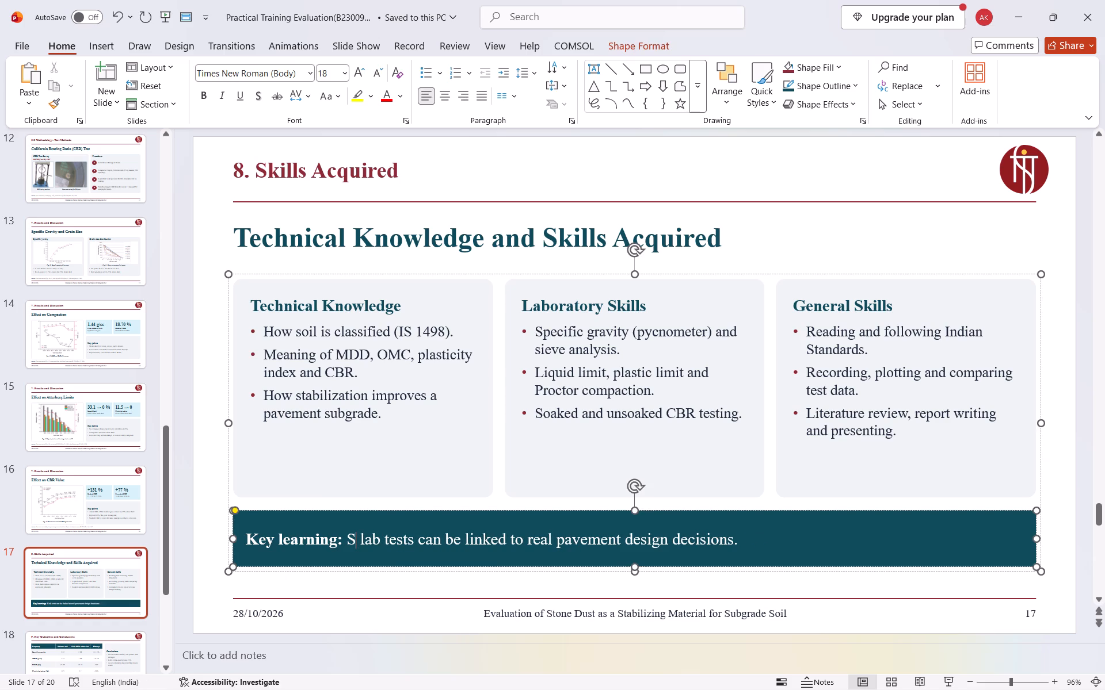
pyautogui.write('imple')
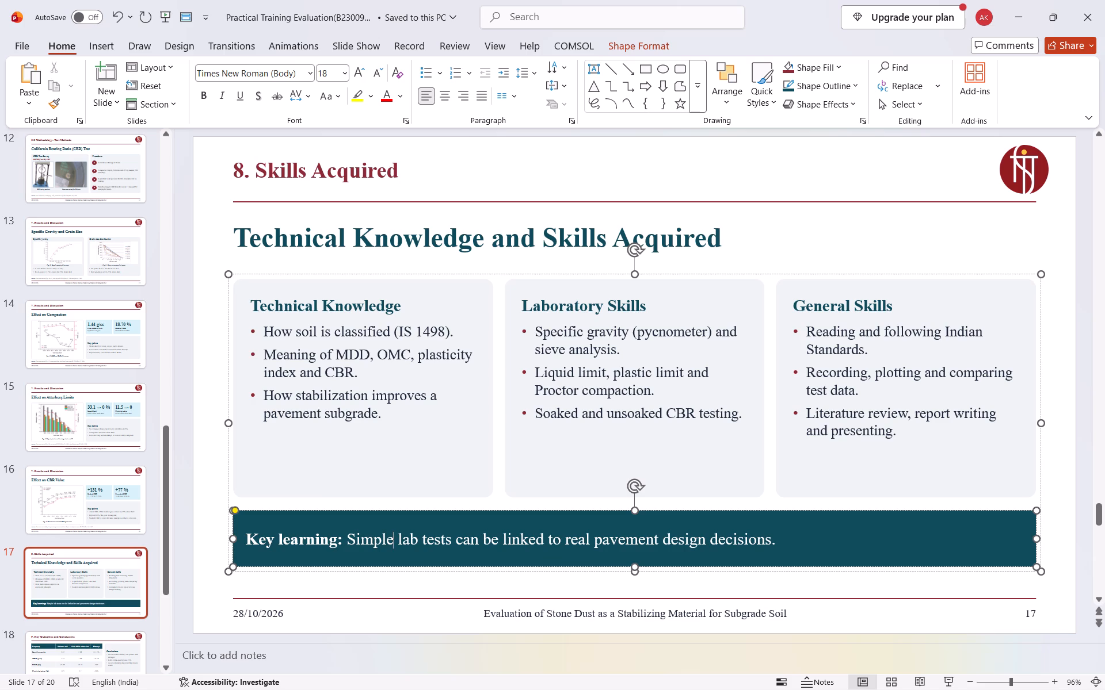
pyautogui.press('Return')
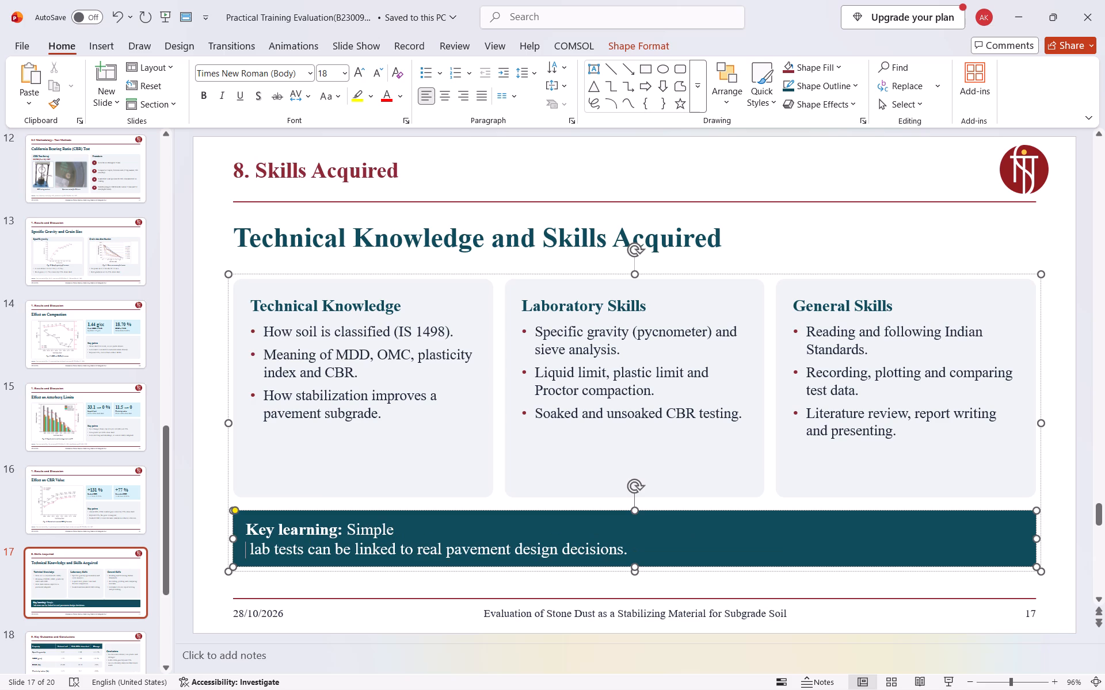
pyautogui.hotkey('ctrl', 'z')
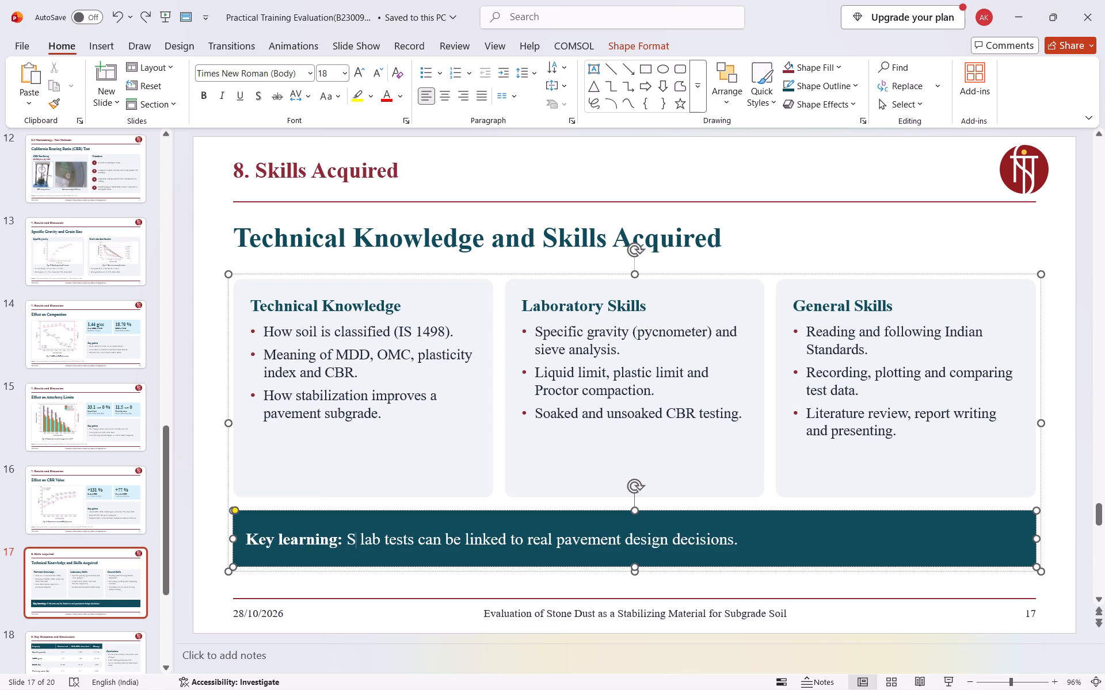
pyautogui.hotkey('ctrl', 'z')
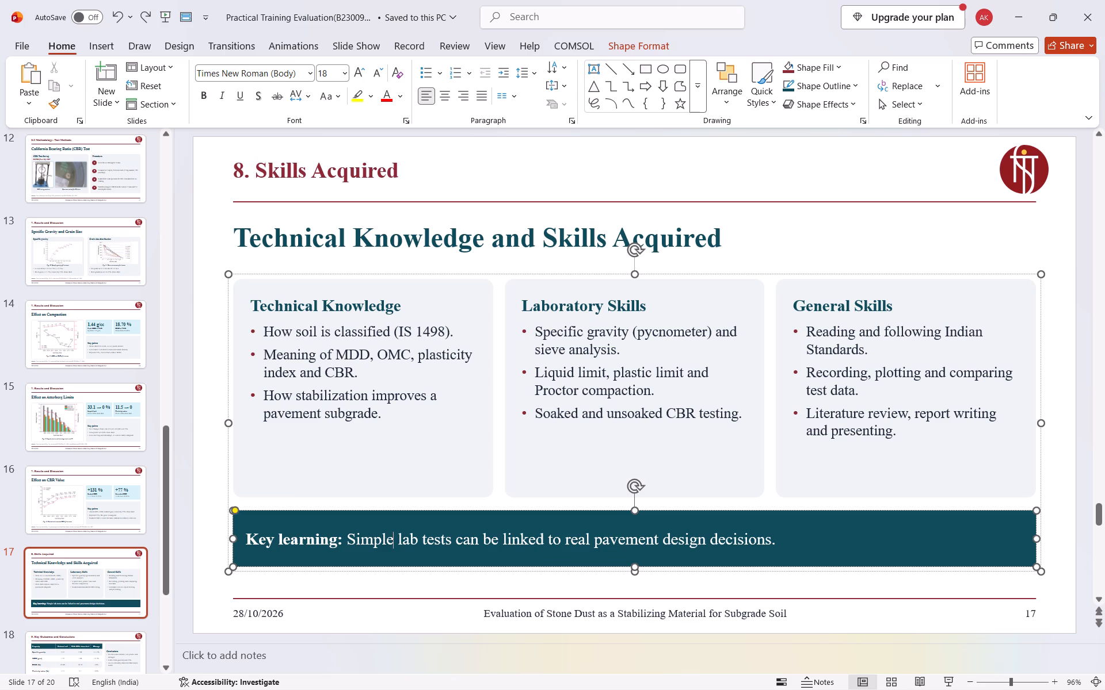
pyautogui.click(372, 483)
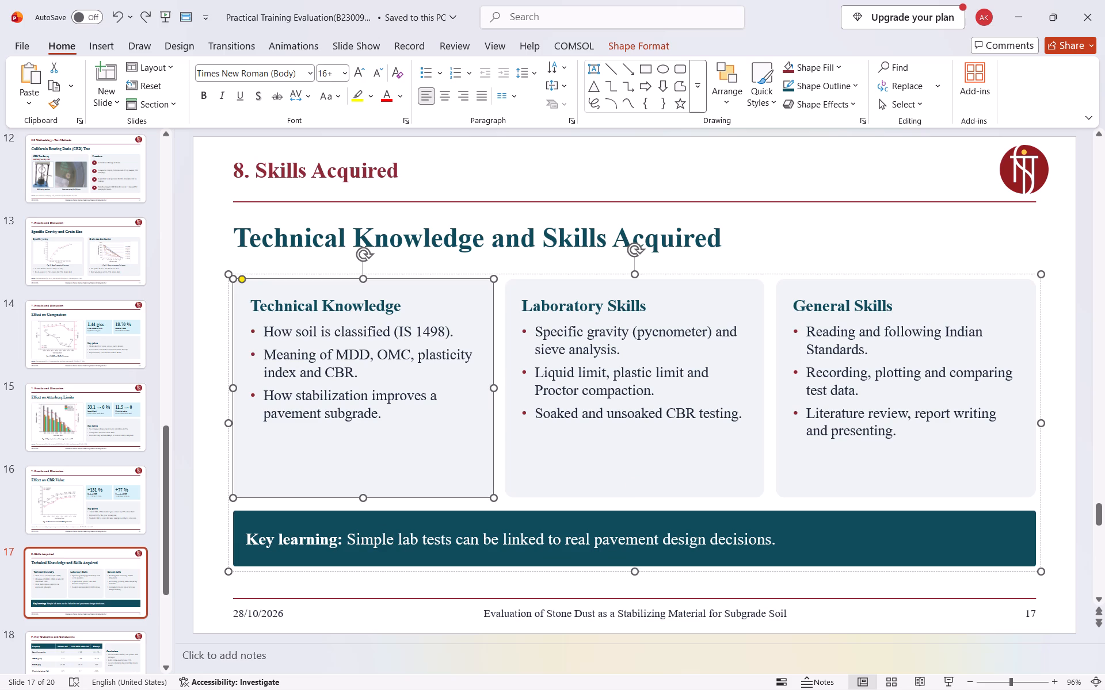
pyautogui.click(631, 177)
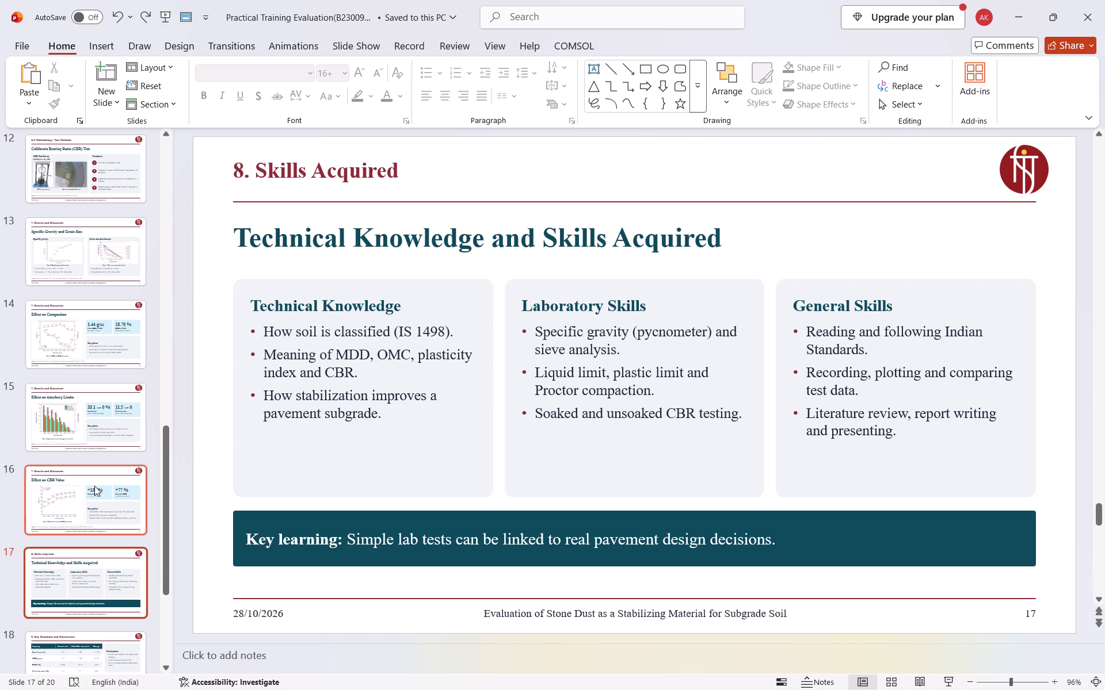
# Capitalise "about" as "About" in the Best balance banner on slide 18, Key Outcomes and Conclusions.
pyautogui.scroll(-1, 88, 486)
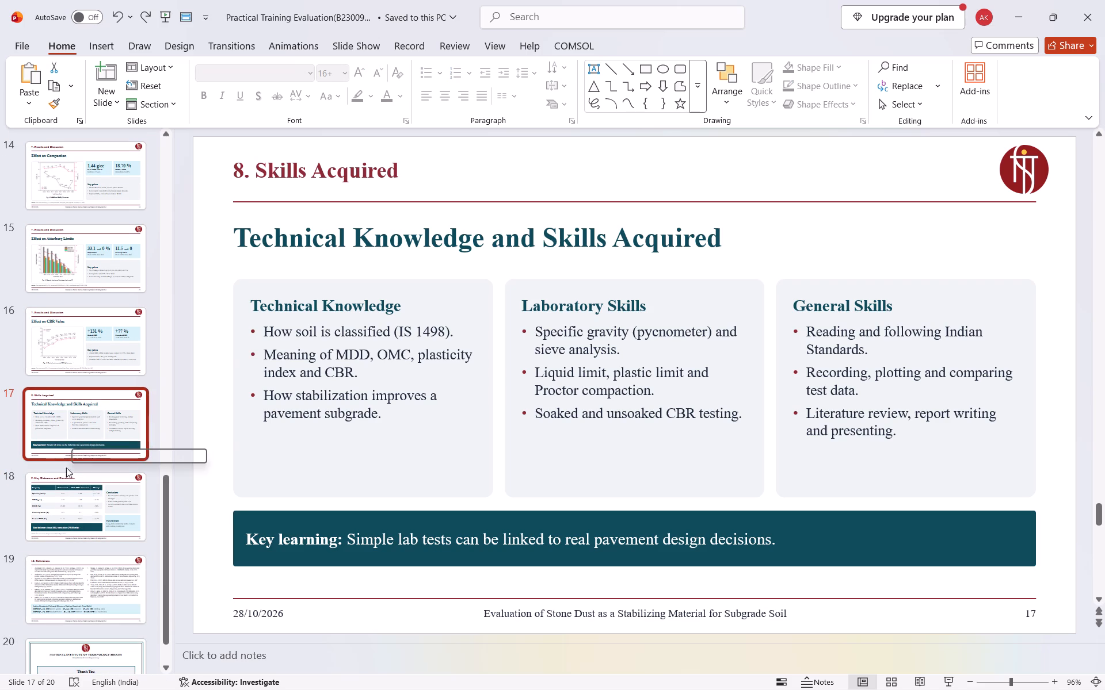
pyautogui.click(62, 486)
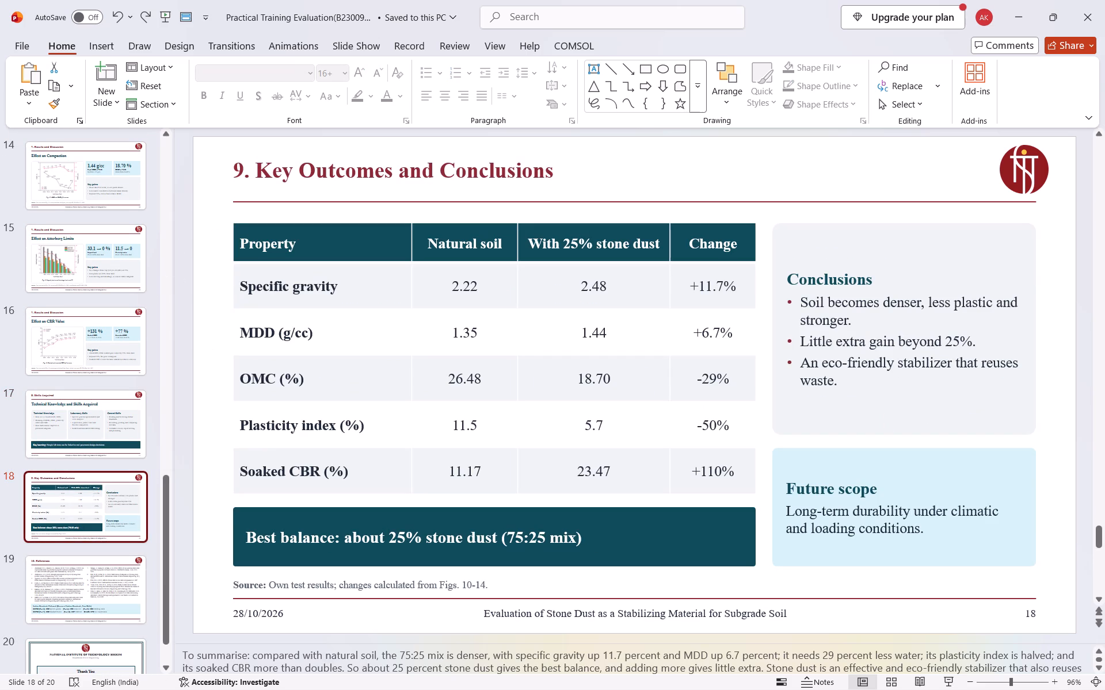
pyautogui.scroll(-1, 545, 422)
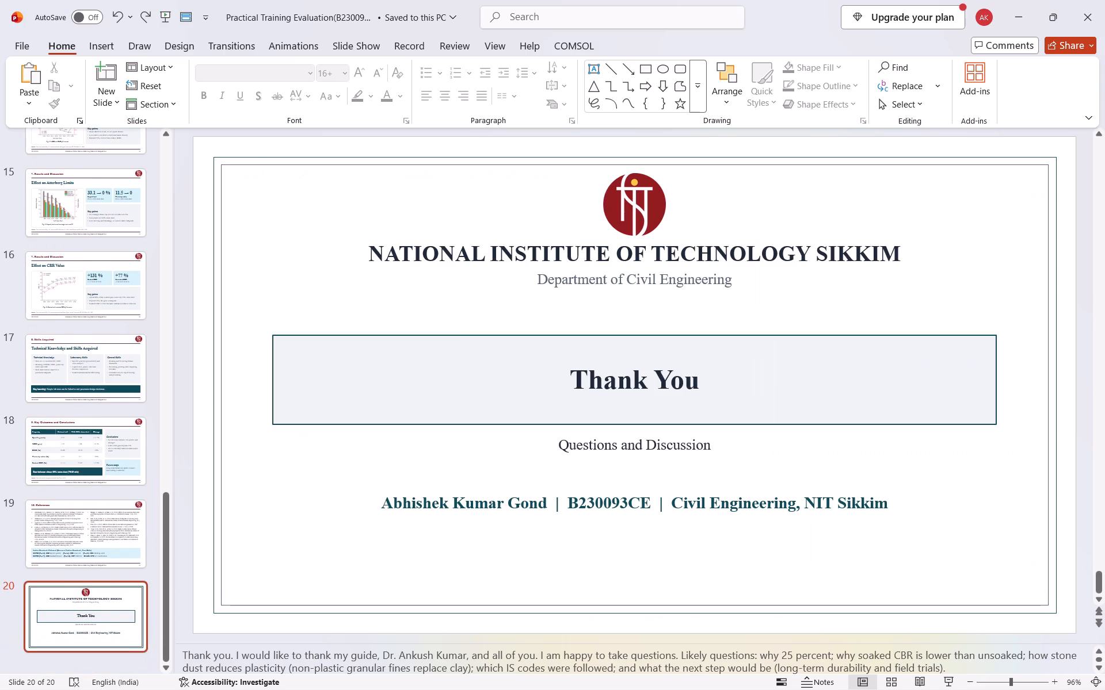
pyautogui.click(104, 558)
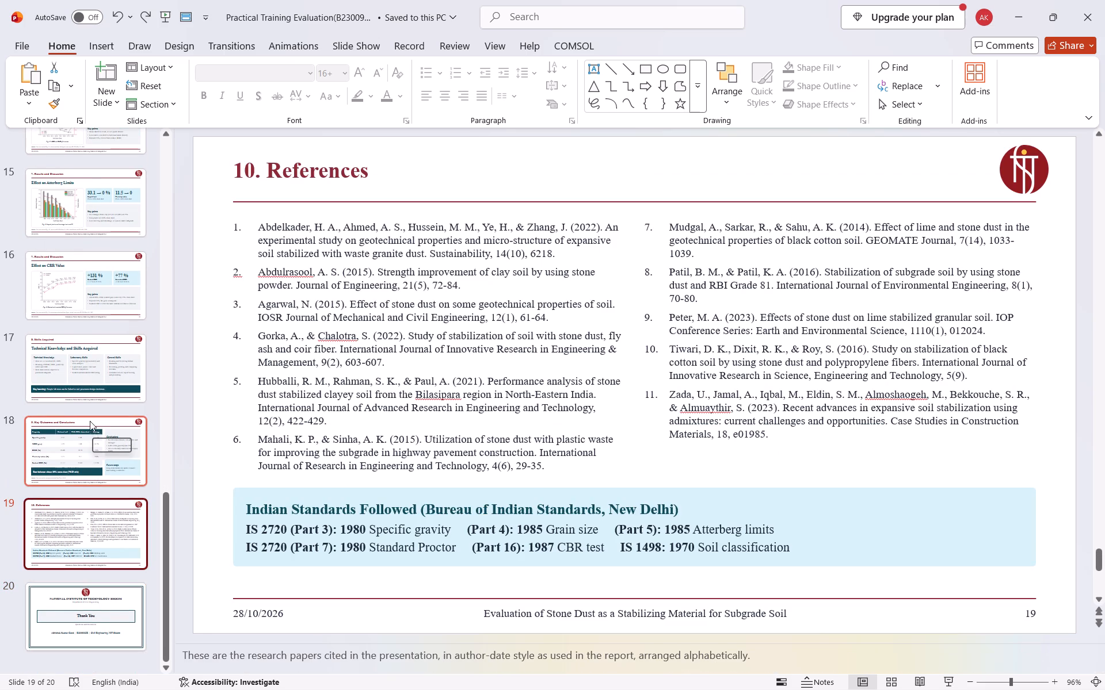
pyautogui.click(97, 363)
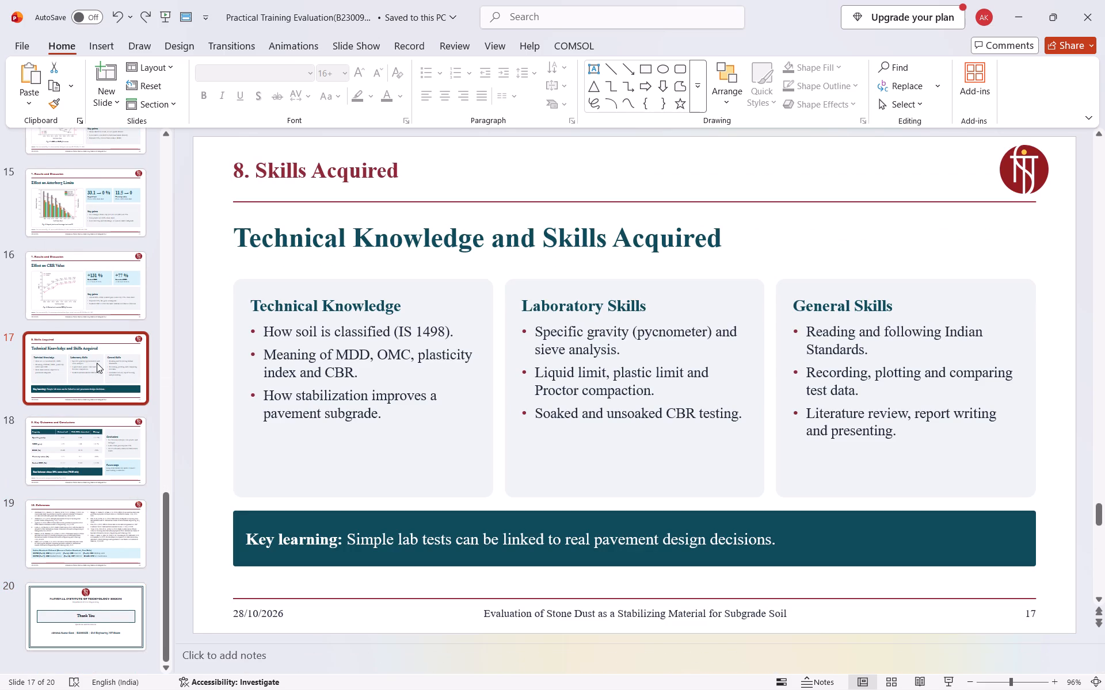
pyautogui.click(94, 436)
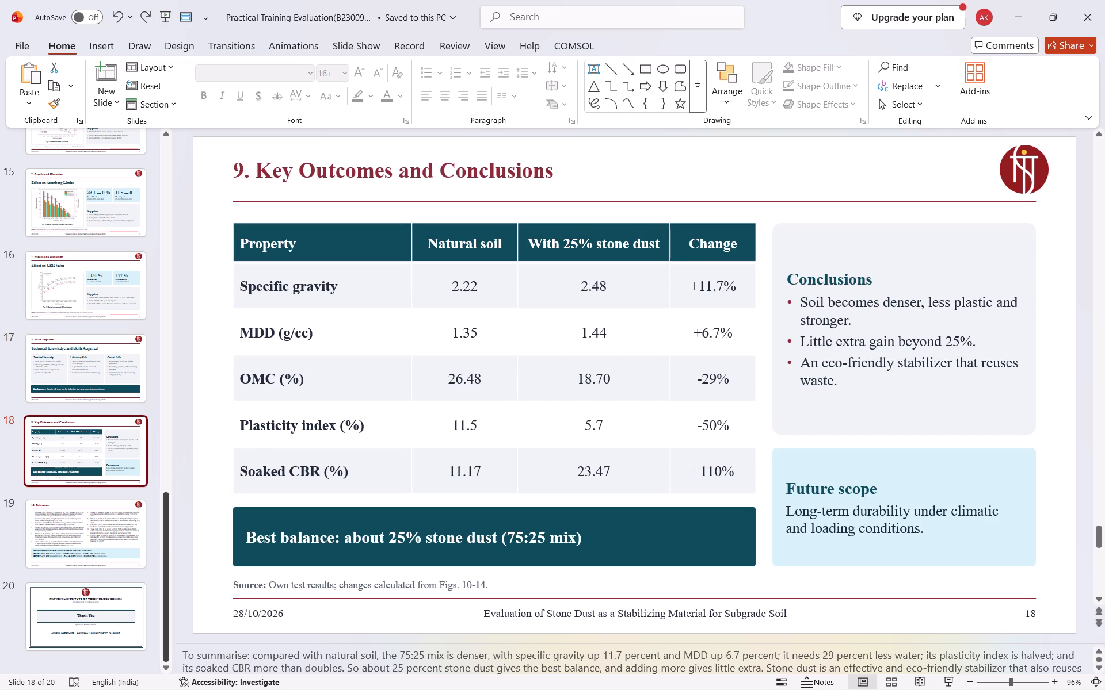
pyautogui.click(355, 542)
pyautogui.press('BackSpace')
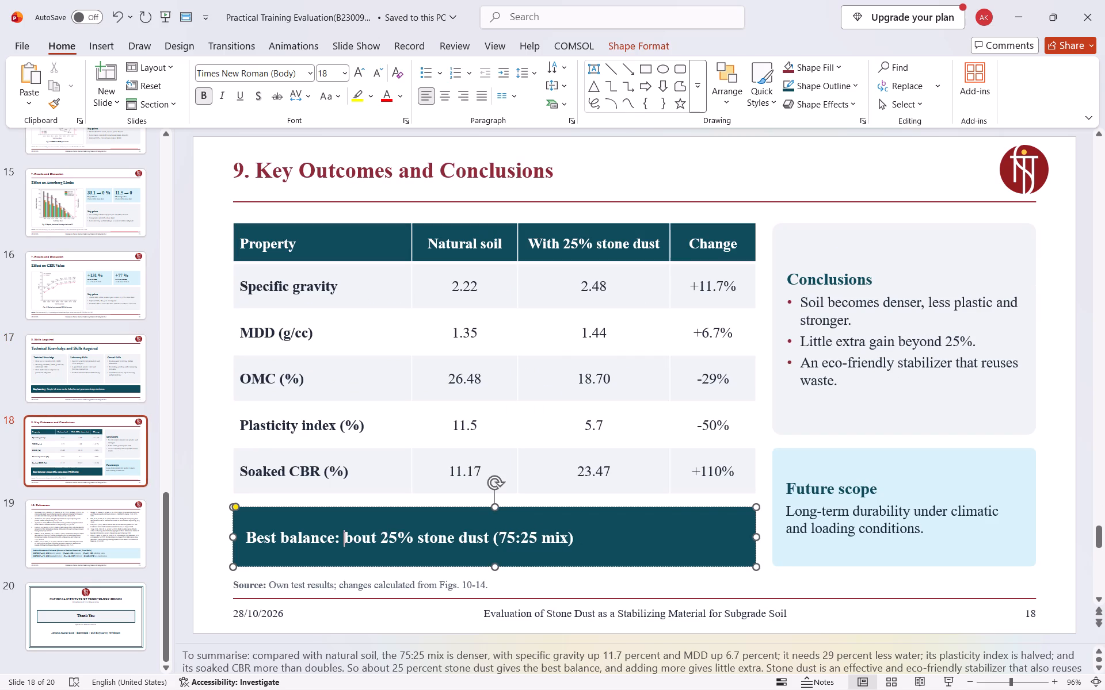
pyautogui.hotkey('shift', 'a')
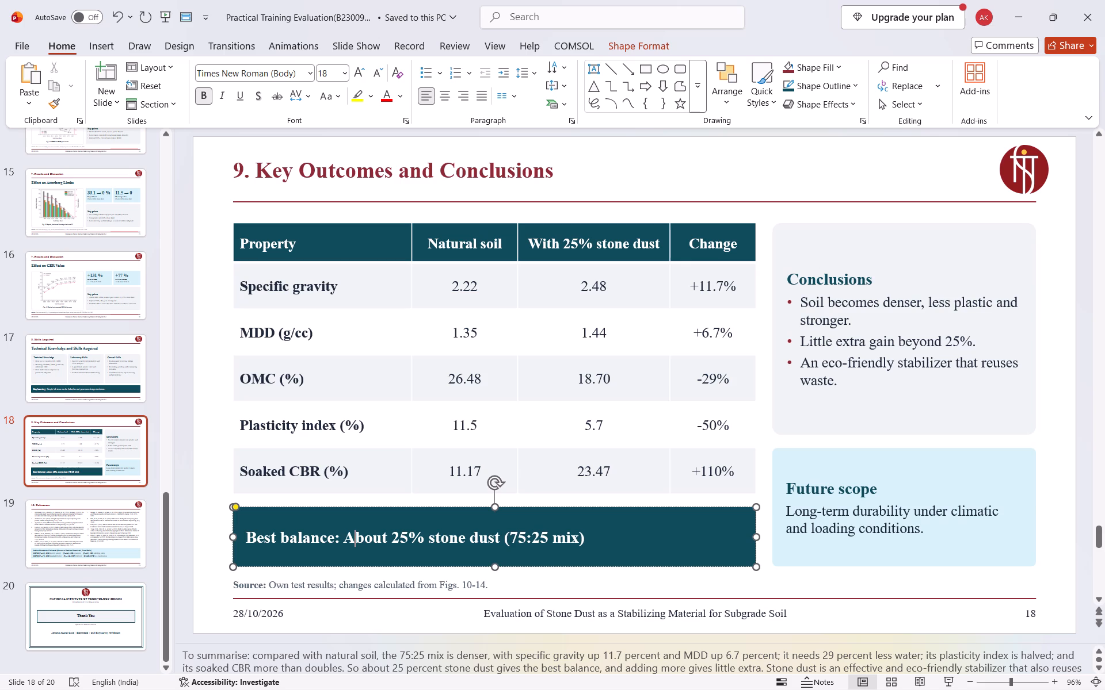
# Check the References and Thank You slides, go back to slide 18, and save the presentation.
pyautogui.click(119, 530)
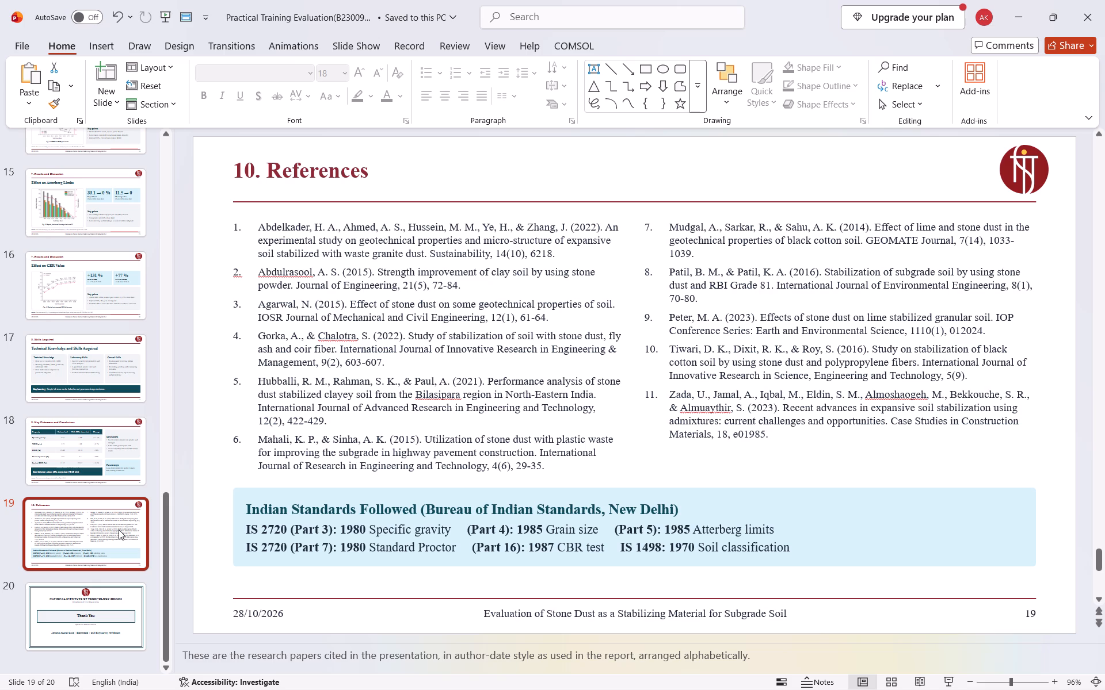
pyautogui.click(81, 629)
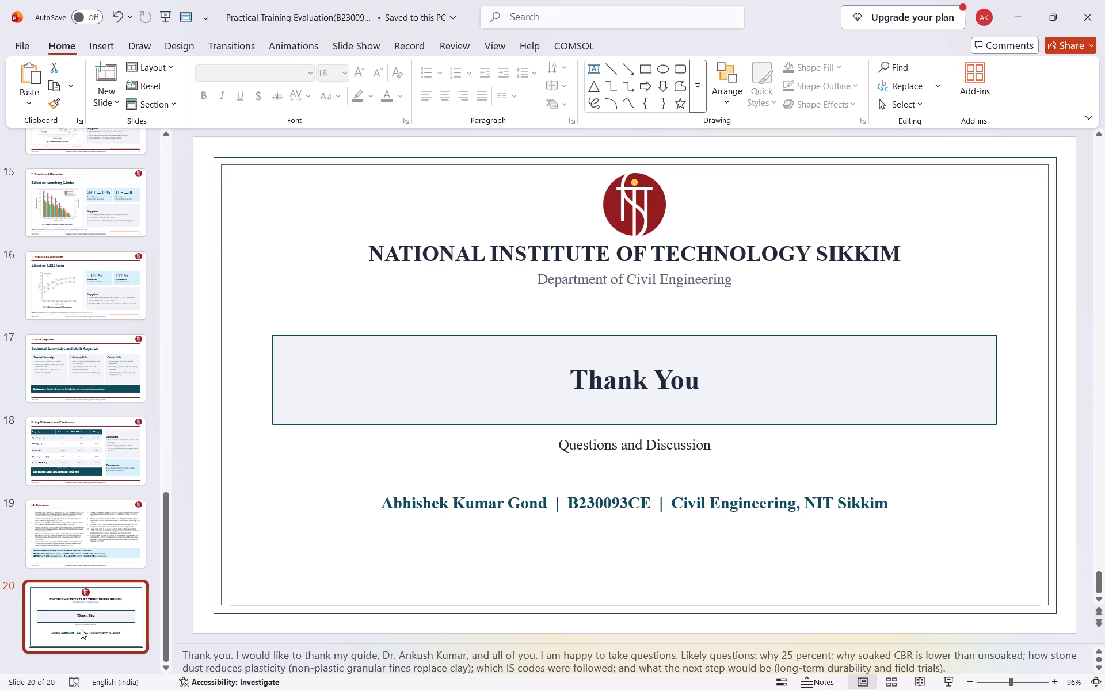
pyautogui.click(50, 545)
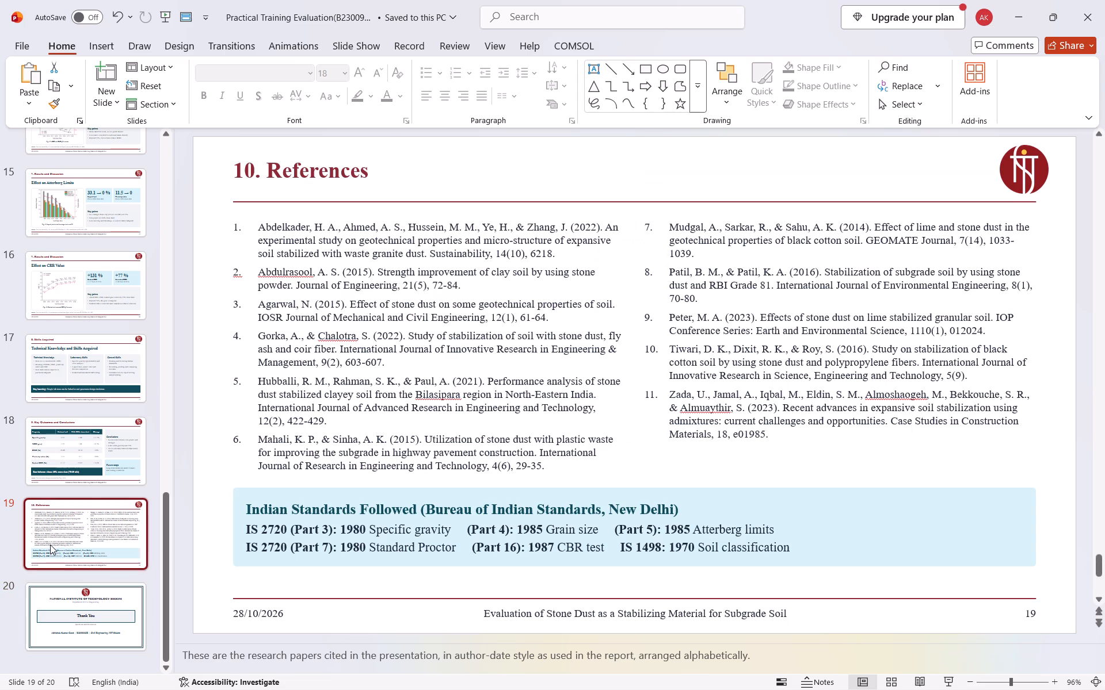
pyautogui.click(61, 478)
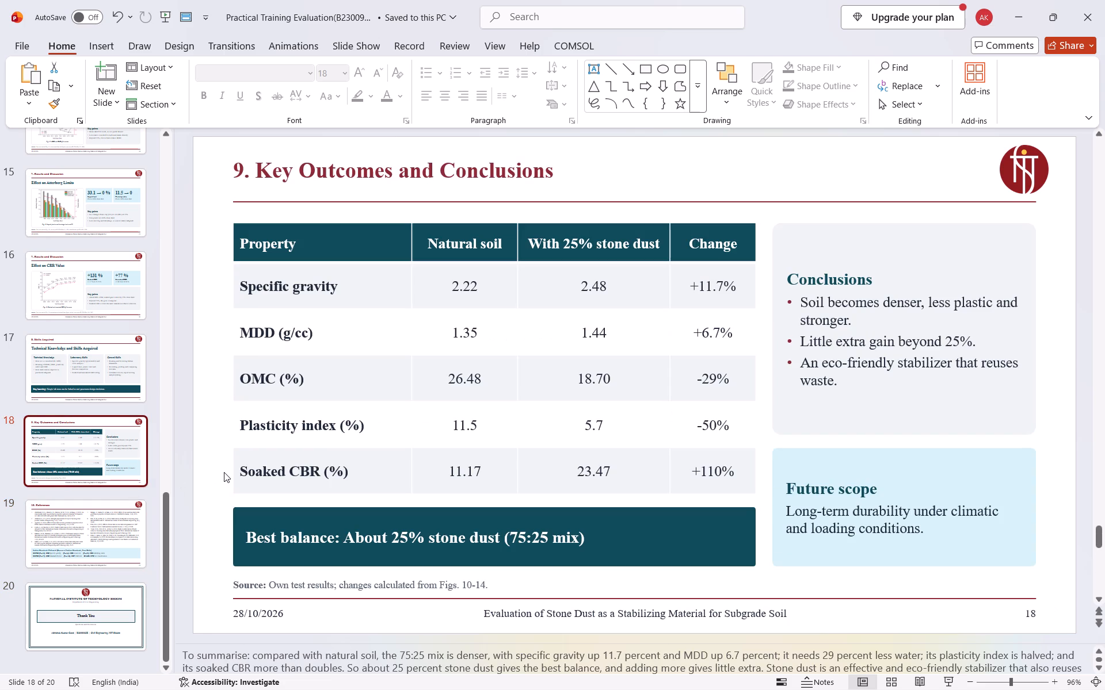
pyautogui.hotkey('ctrl', 's')
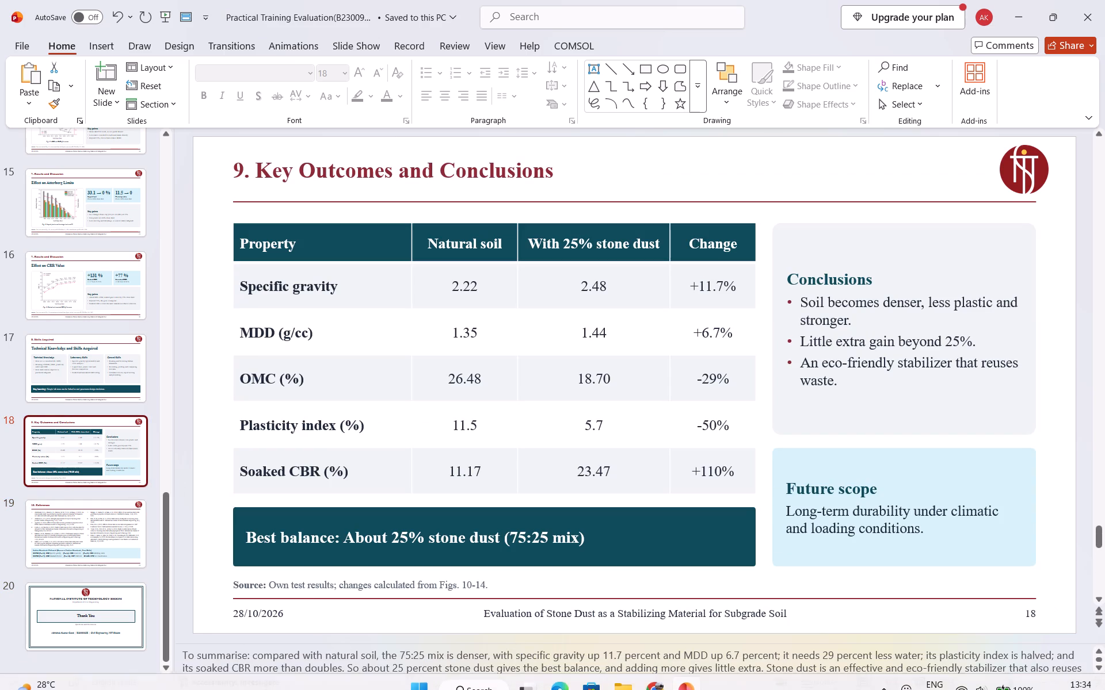
# Switch to File Explorer and delete the outdated Practical Training Evaluation PDF from the Internship folder.
pyautogui.click(623, 680)
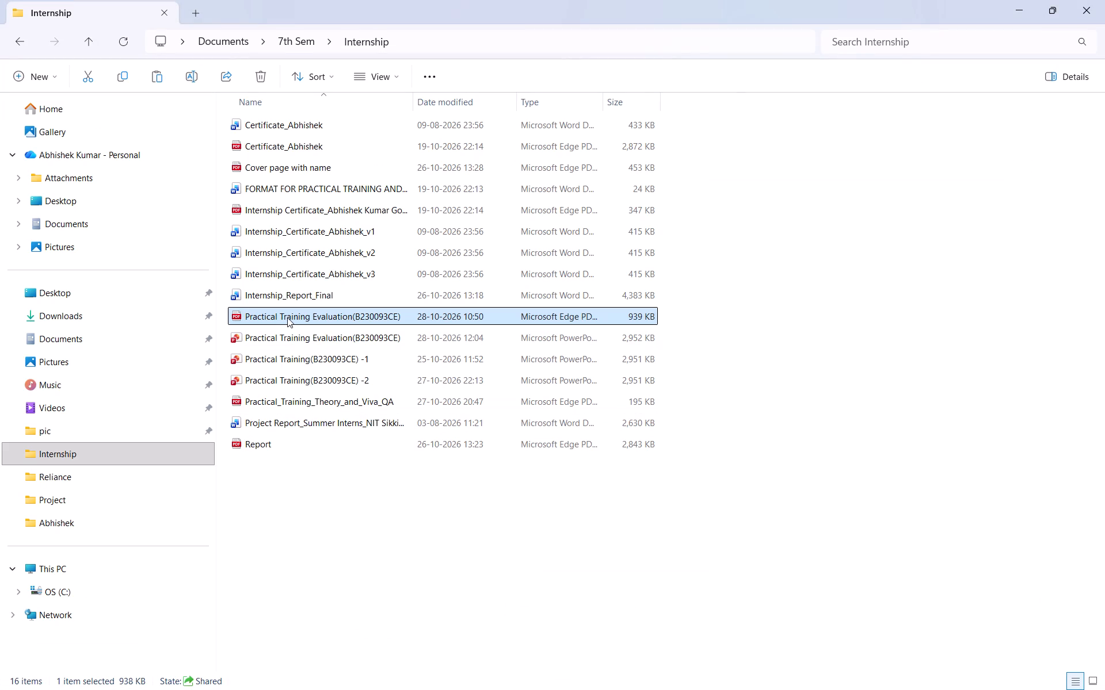
pyautogui.press('Delete')
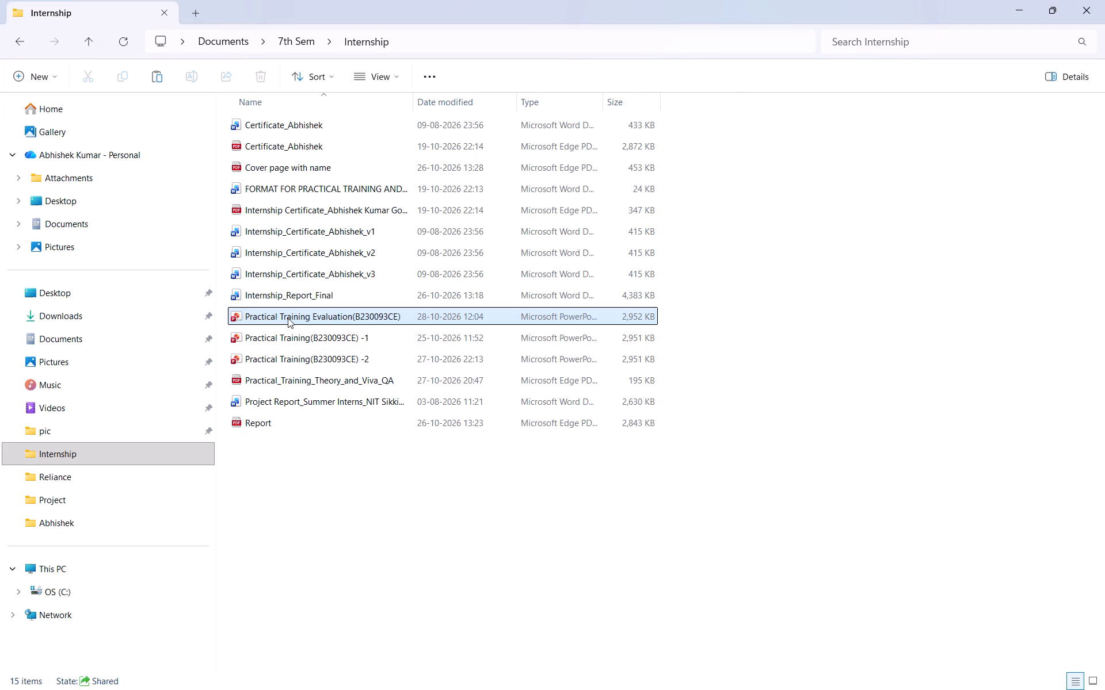
# Reopen the Practical Training Evaluation presentation from the Internship folder and print all slides with Microsoft Print to PDF.
pyautogui.doubleClick(288, 318)
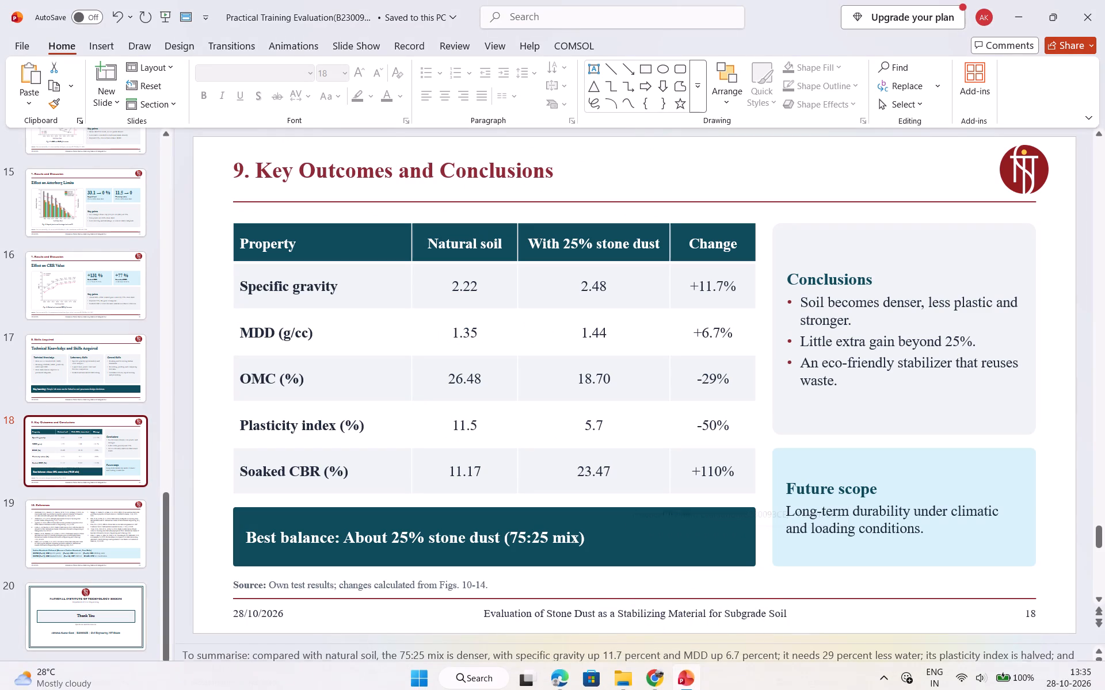
pyautogui.click(734, 179)
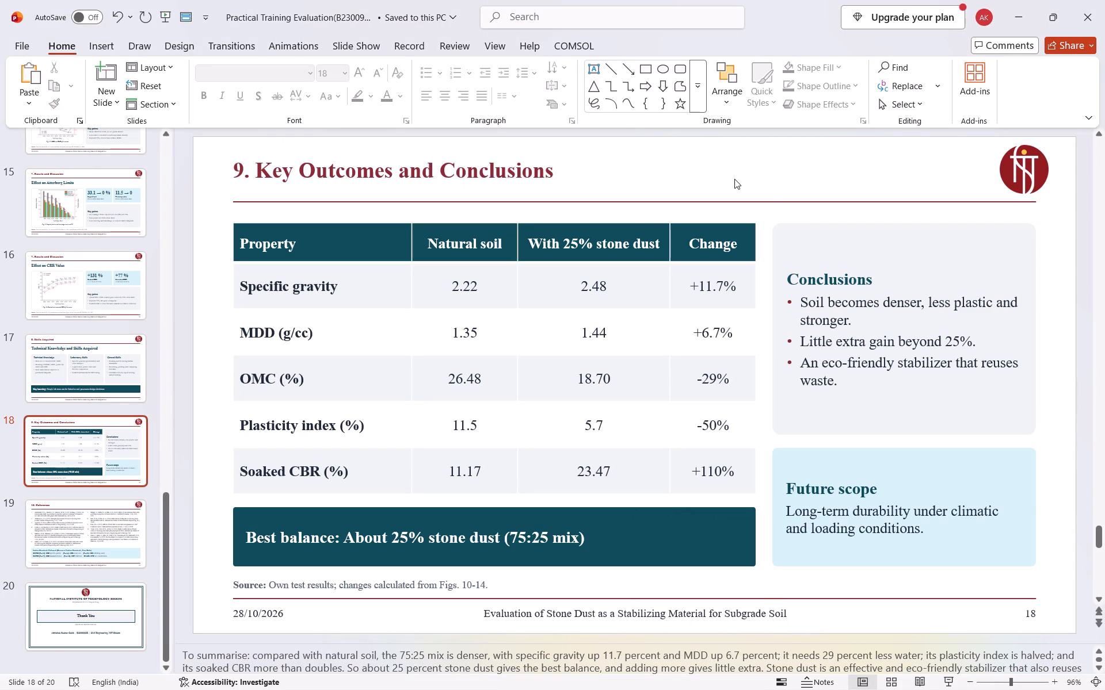
pyautogui.hotkey('ctrl', 'p')
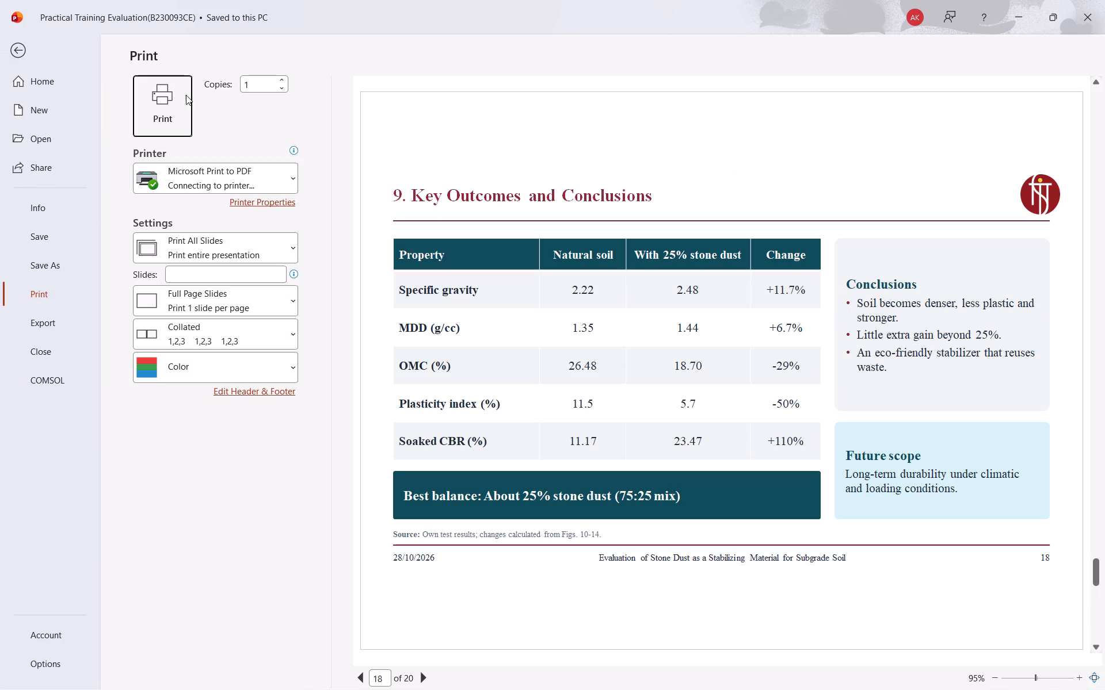
pyautogui.click(176, 95)
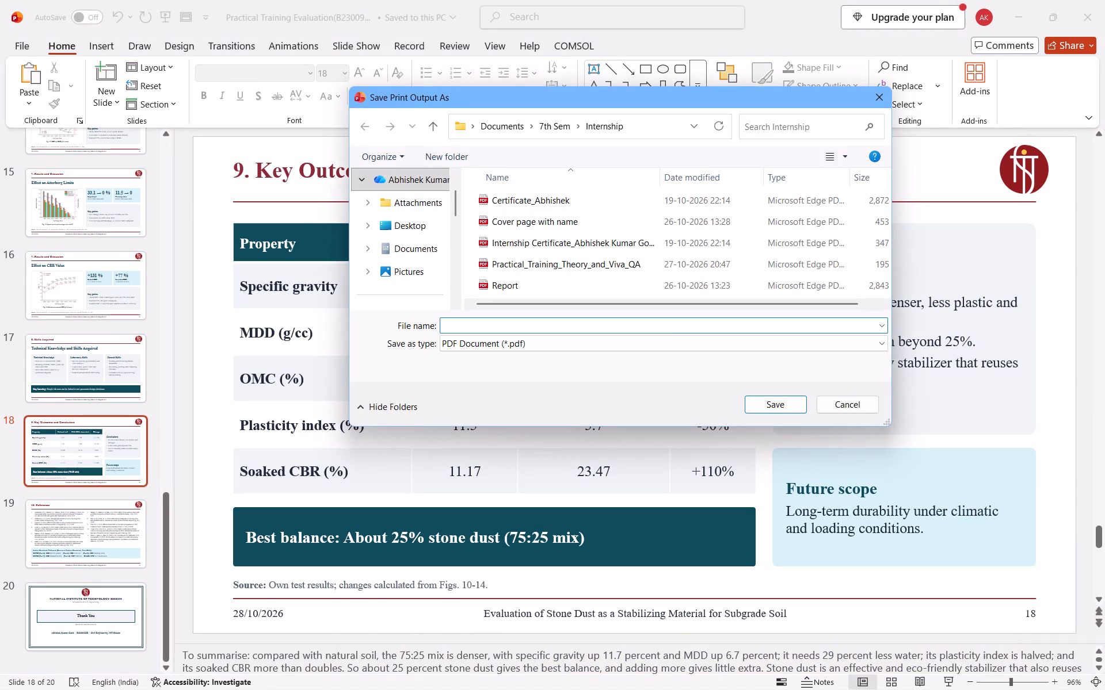
# Name the PDF "Practical Training Evaluation" followed directly by the roll number in parentheses, and save it in the Internship folder.
pyautogui.click(454, 324)
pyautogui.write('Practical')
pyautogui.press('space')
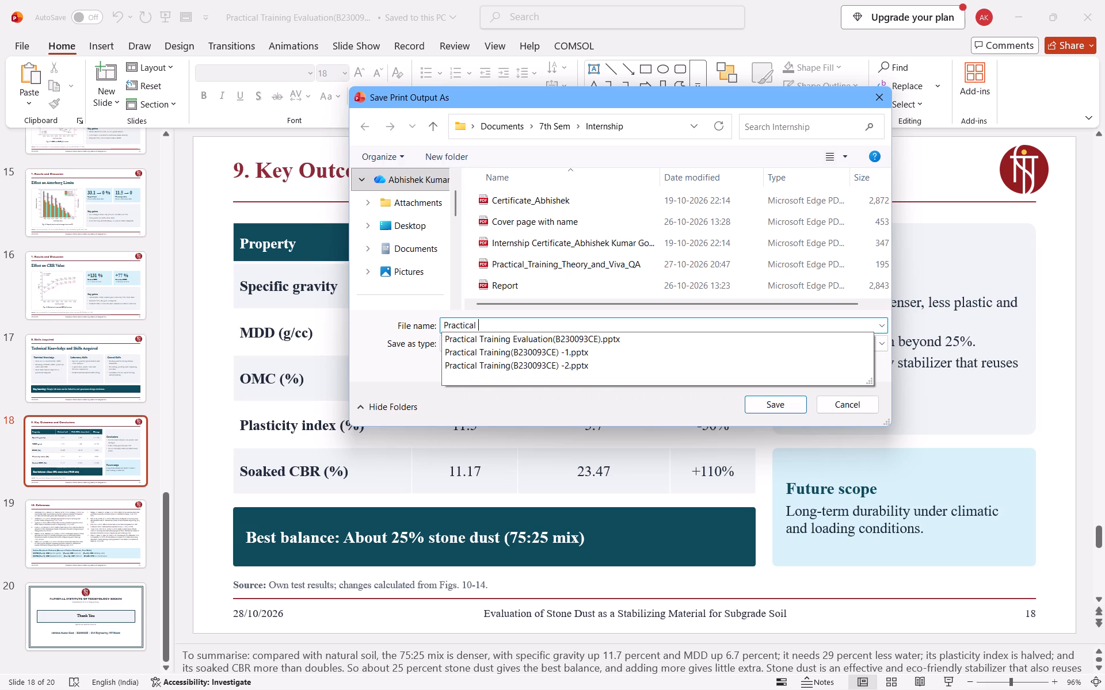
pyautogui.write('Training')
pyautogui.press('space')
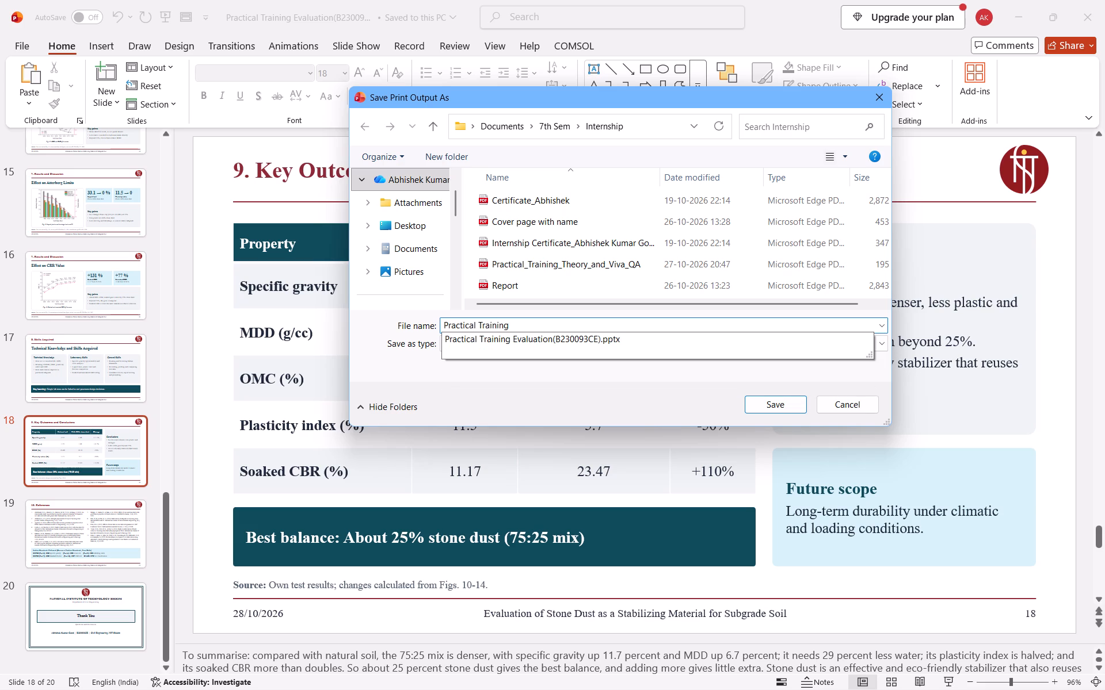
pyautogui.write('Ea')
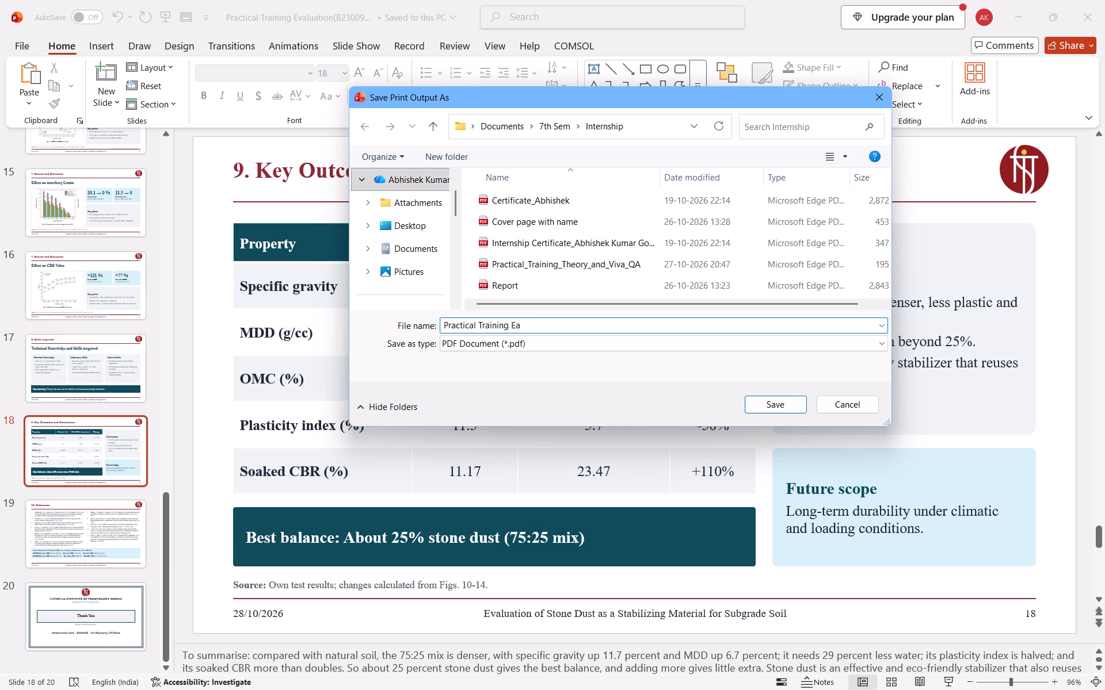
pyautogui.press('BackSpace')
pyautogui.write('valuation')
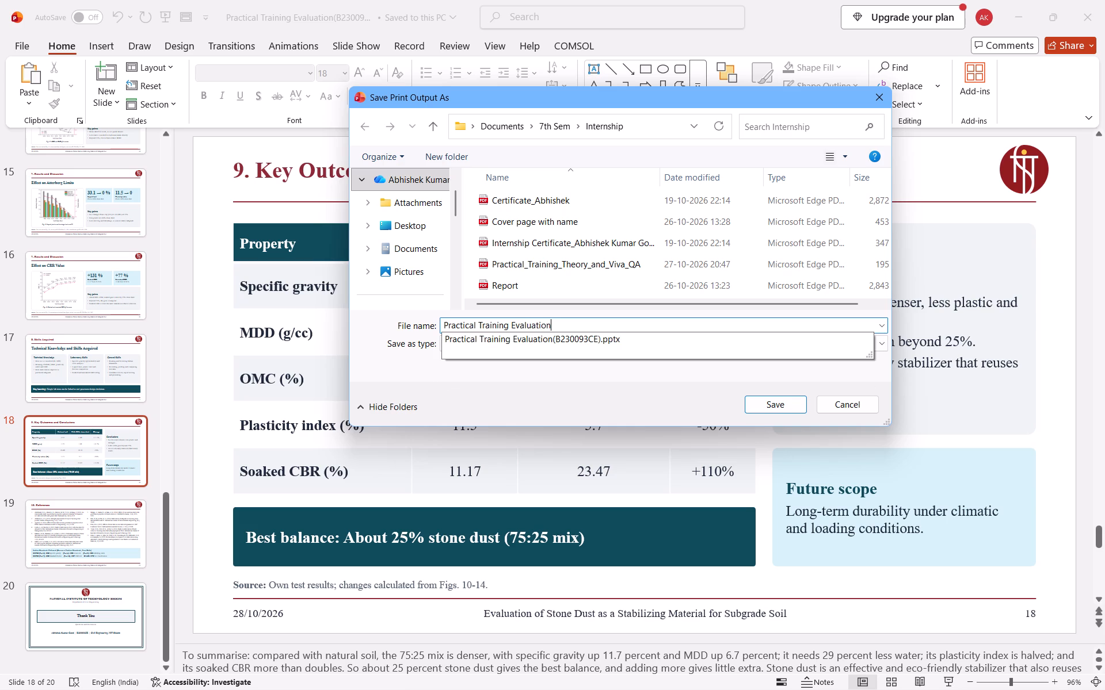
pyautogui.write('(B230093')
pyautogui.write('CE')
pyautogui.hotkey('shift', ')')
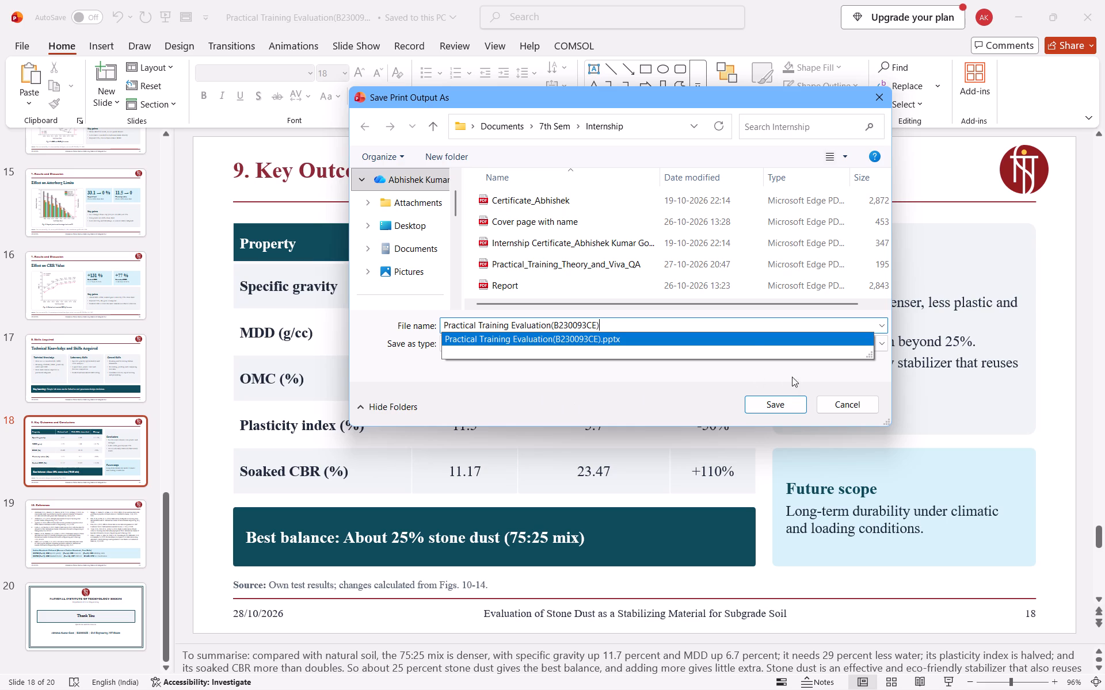
pyautogui.click(636, 321)
pyautogui.click(769, 408)
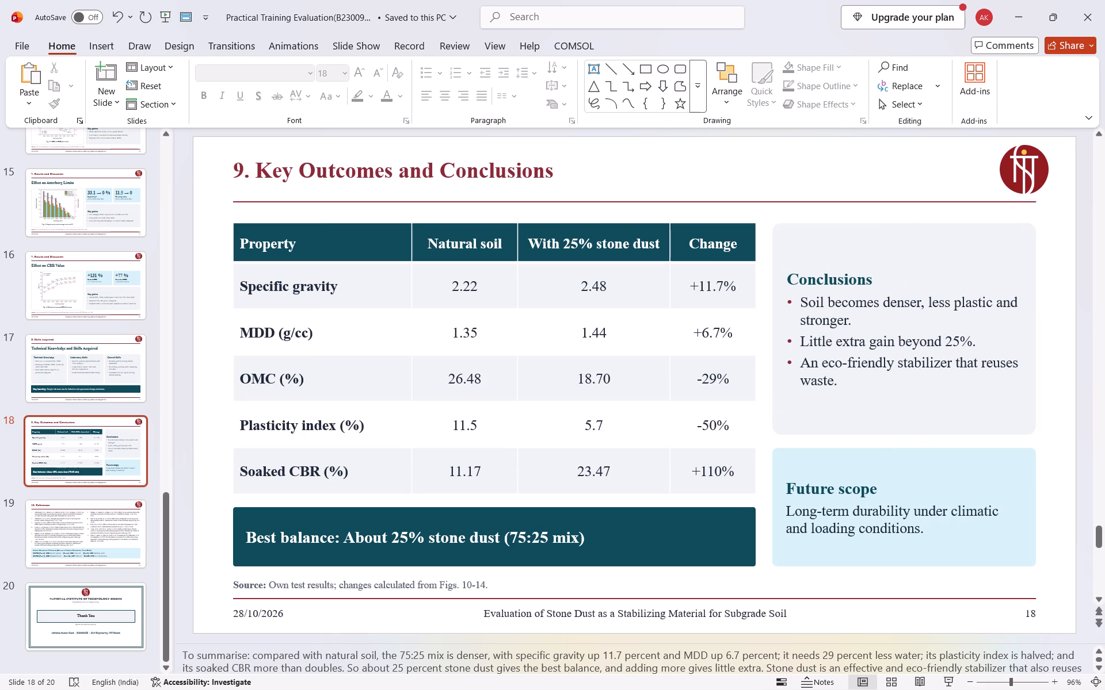
# Switch to Microsoft Edge and close the outdated Practical Training Evaluation PDF.
pyautogui.click(626, 673)
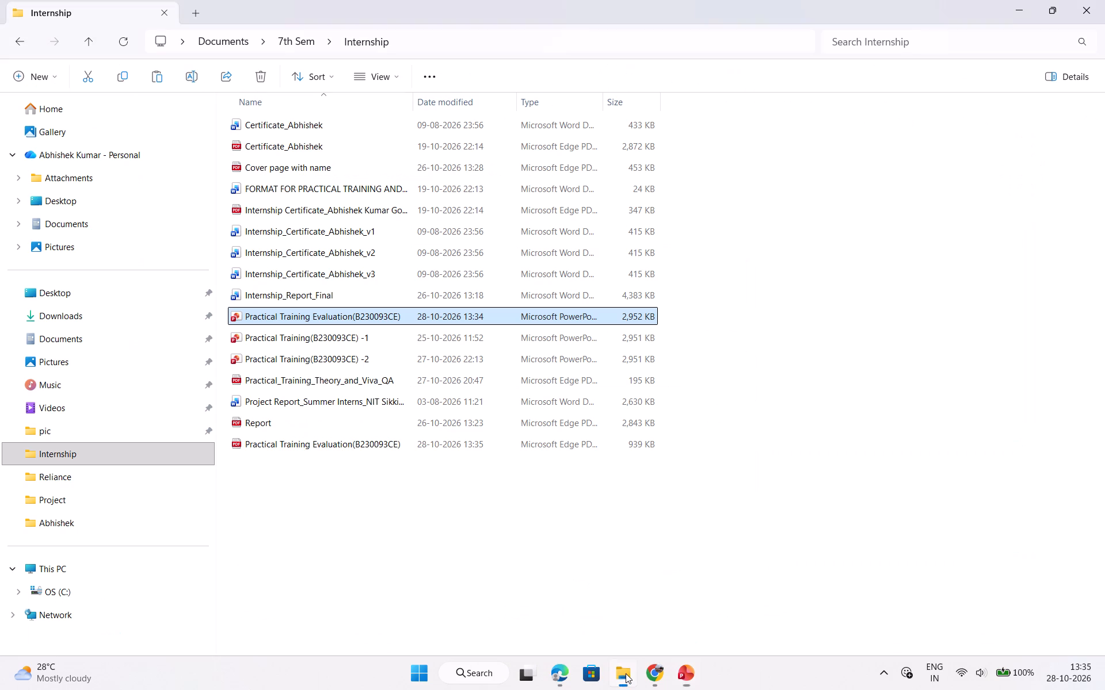
pyautogui.click(552, 684)
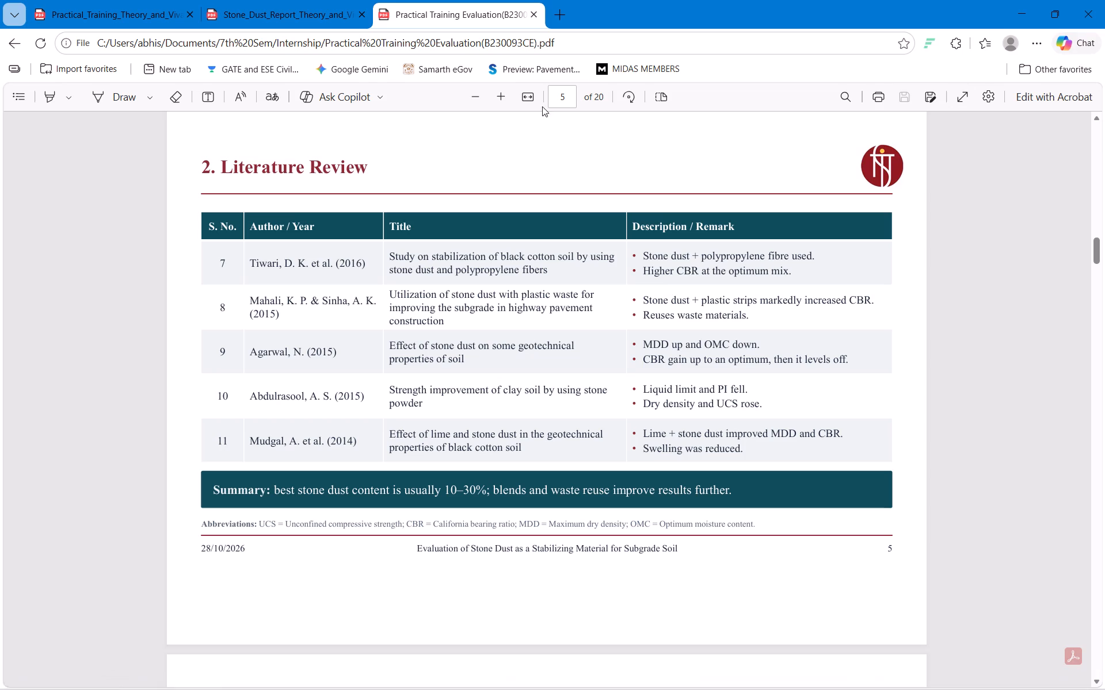
pyautogui.click(534, 15)
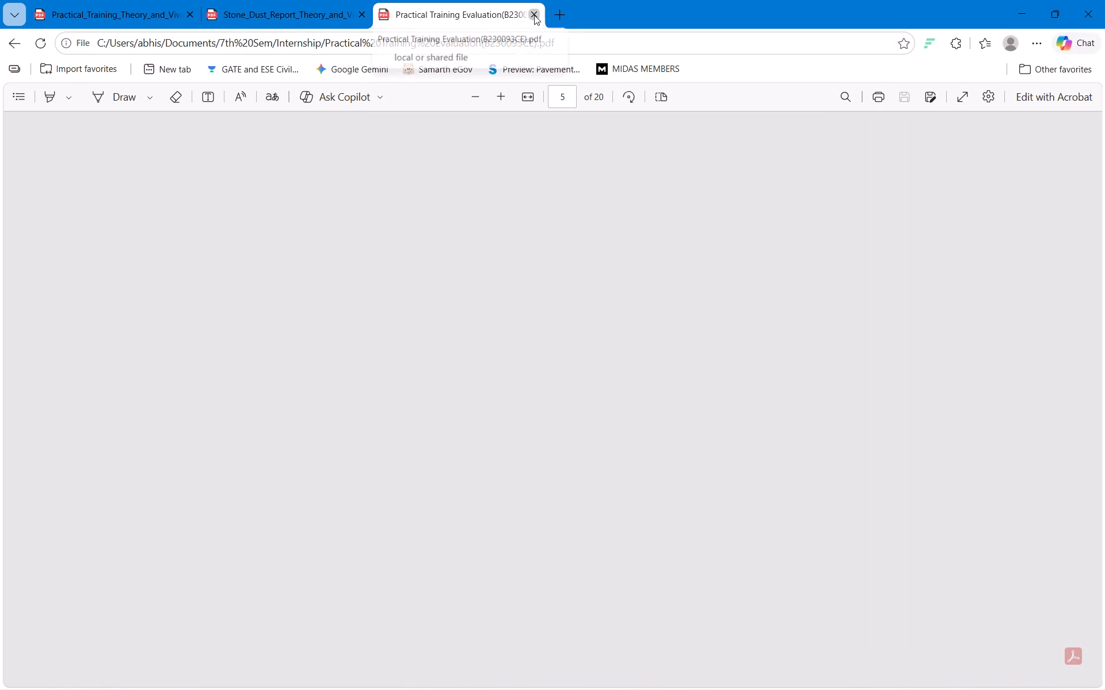
# Refresh the Internship folder in File Explorer, open the new Practical Training Evaluation PDF, and skim its pages, returning to the cover page.
pyautogui.click(619, 668)
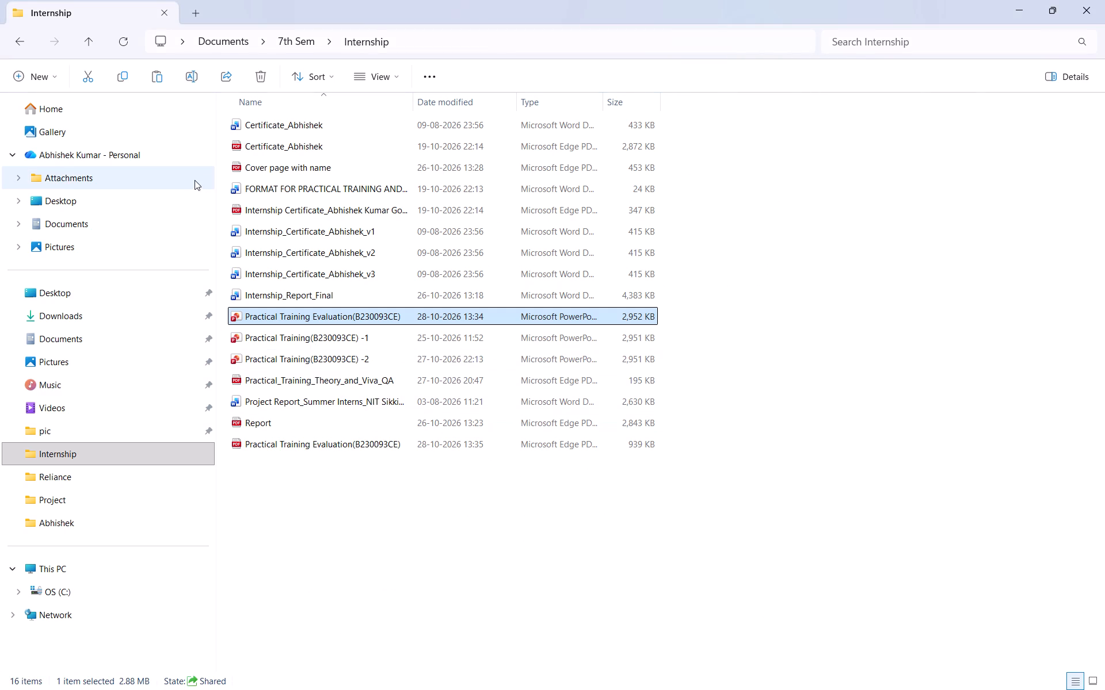
pyautogui.click(128, 44)
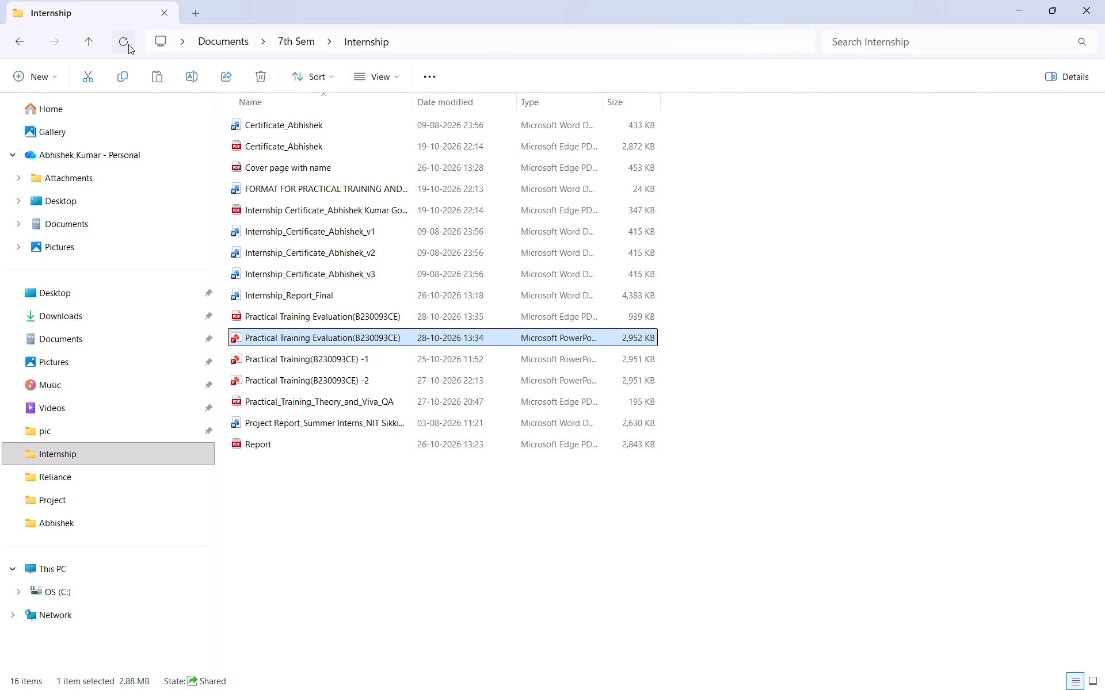
pyautogui.doubleClick(282, 312)
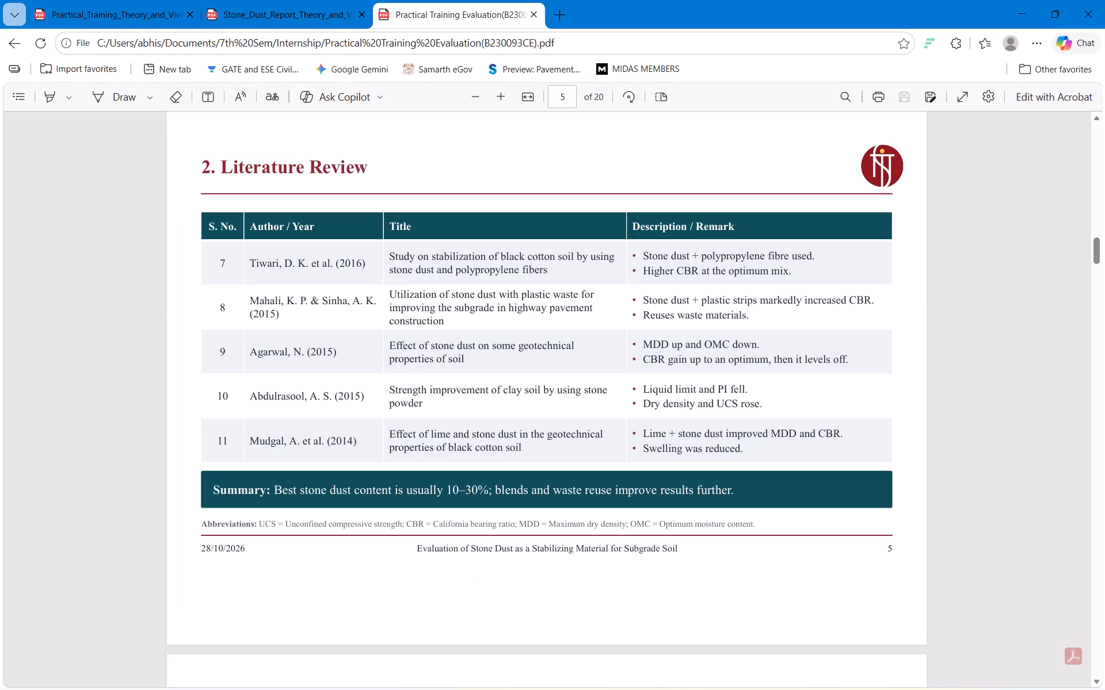
pyautogui.scroll(-3, 436, 431)
pyautogui.scroll(9, 436, 431)
pyautogui.scroll(-11, 436, 431)
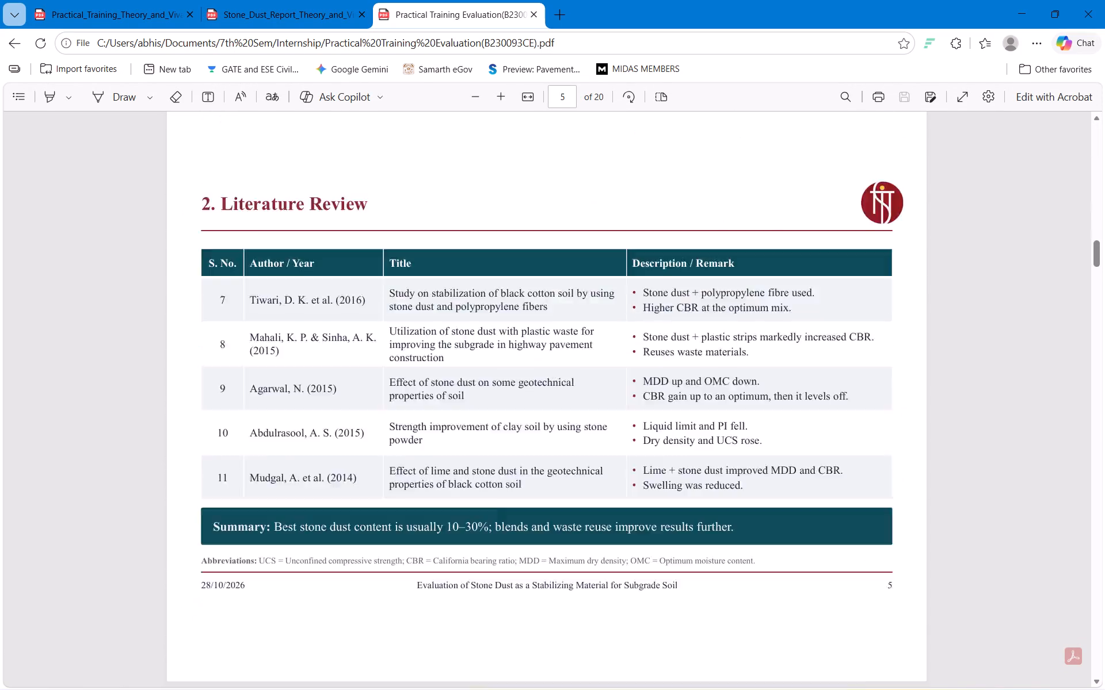
pyautogui.scroll(-11, 436, 431)
pyautogui.scroll(12, 436, 431)
pyautogui.scroll(12, 436, 431)
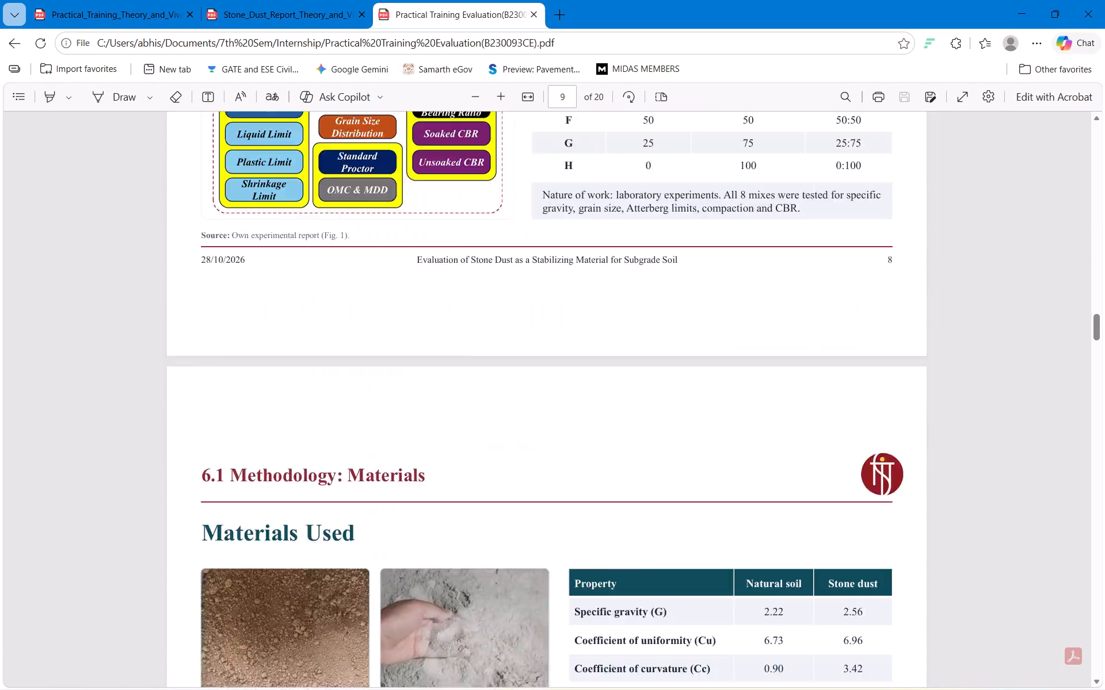
pyautogui.scroll(9, 436, 431)
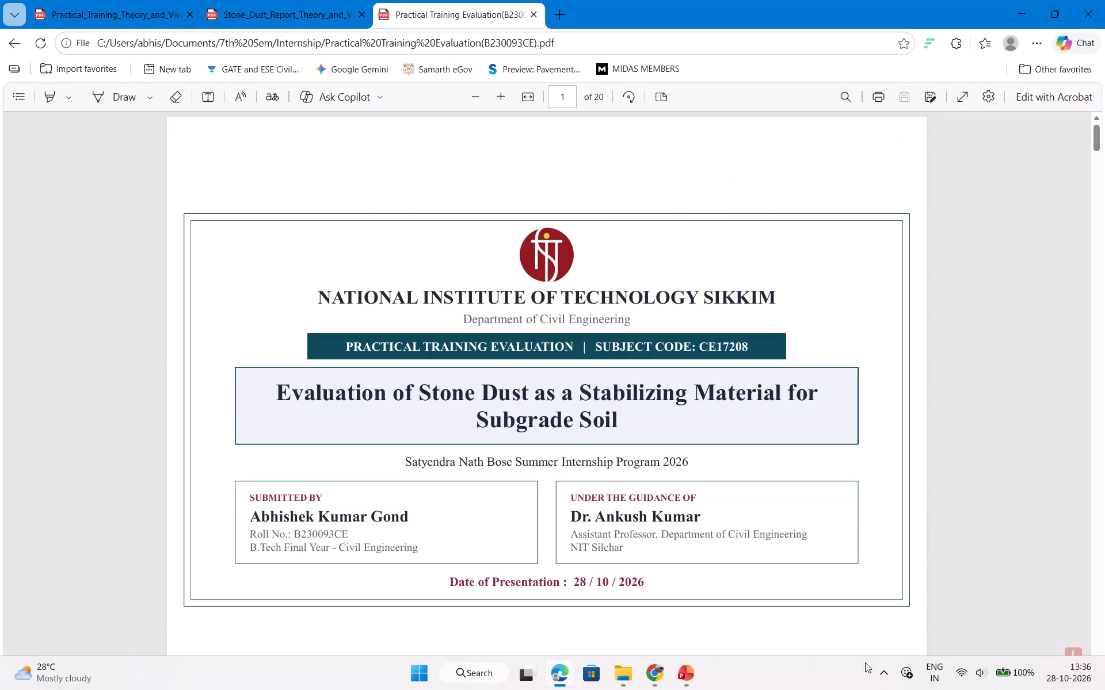
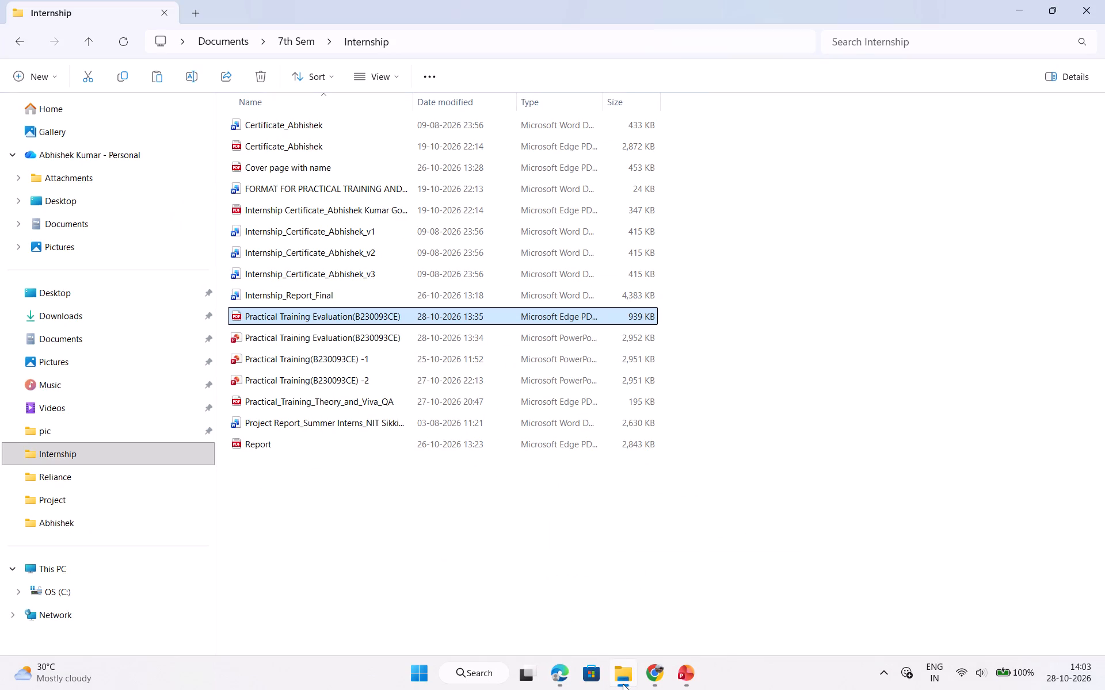
# Permanently delete the old Practical Training Evaluation PDF and presentation from the Abhishek folder on USB Drive (D:).
pyautogui.click(1079, 1)
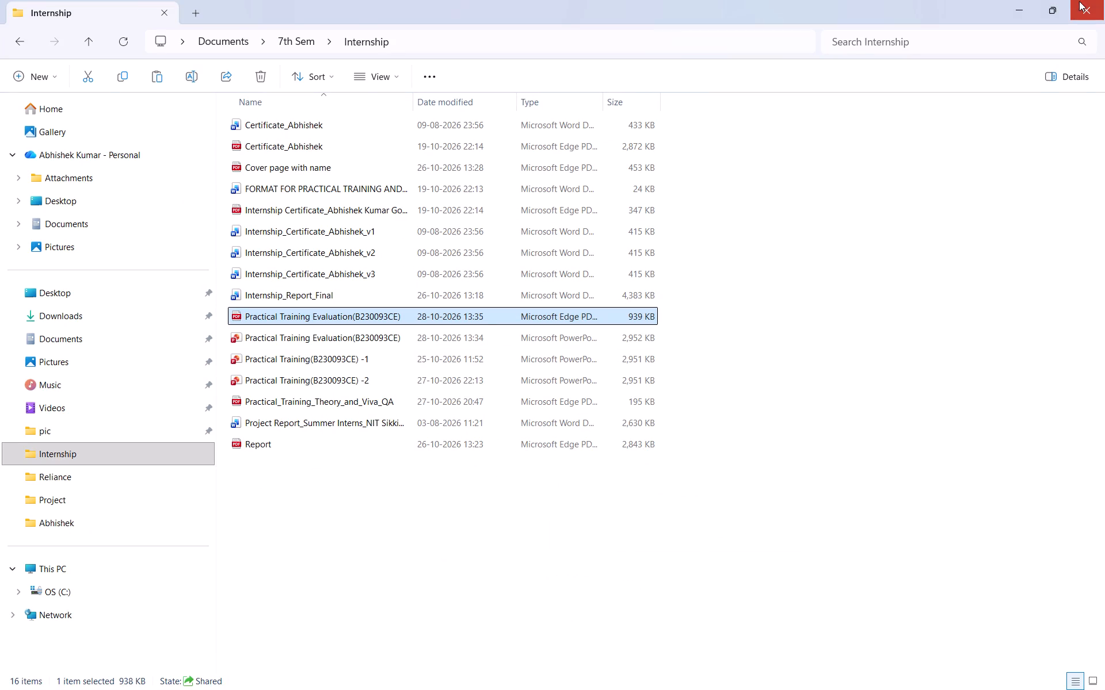
pyautogui.click(76, 0)
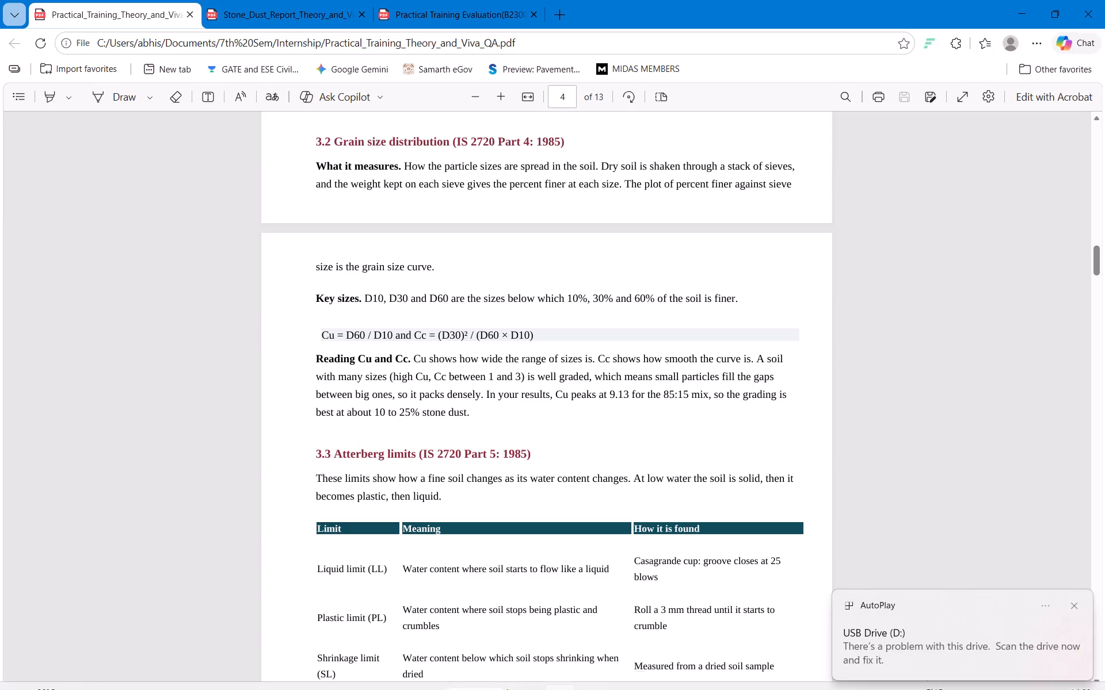
pyautogui.click(616, 673)
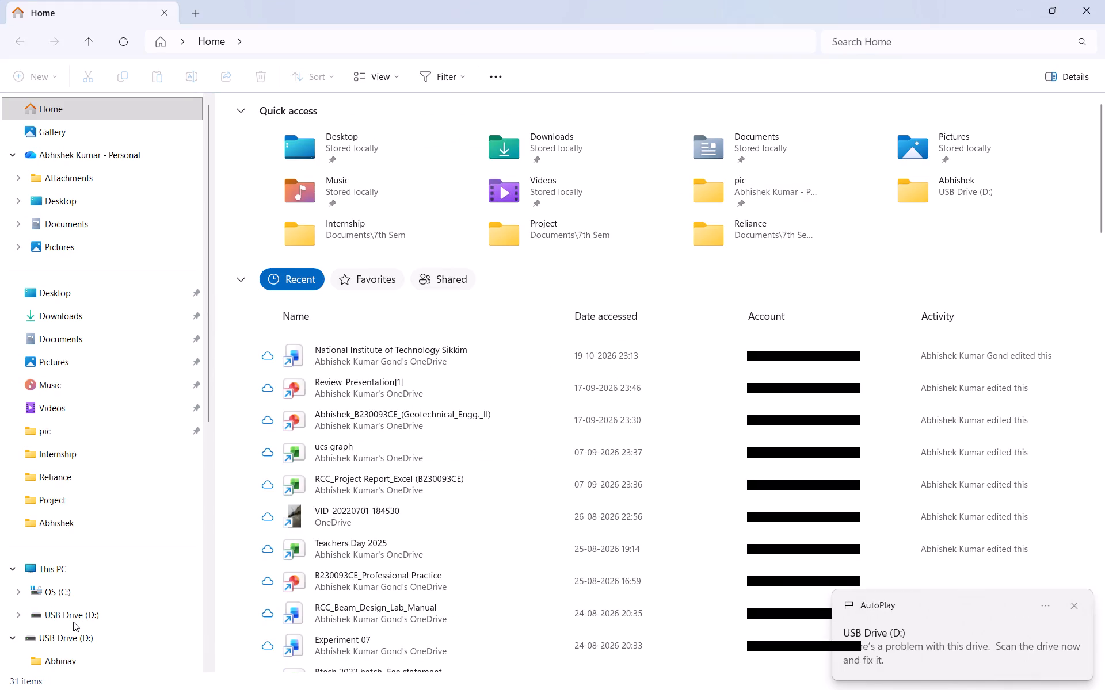
pyautogui.doubleClick(52, 630)
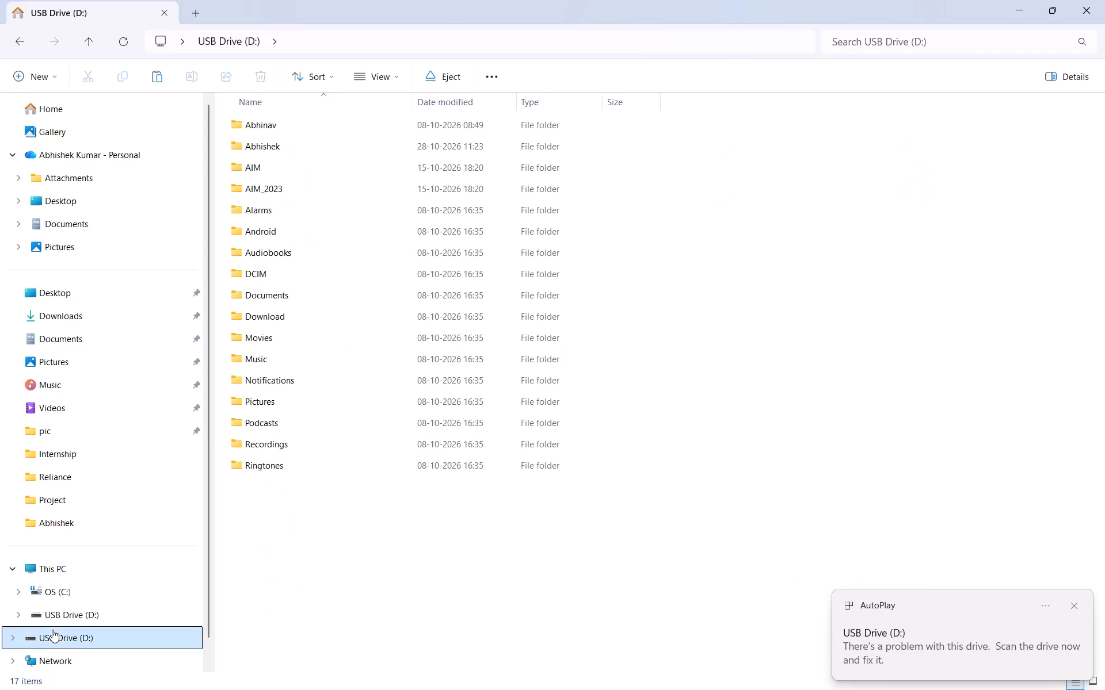
pyautogui.doubleClick(290, 149)
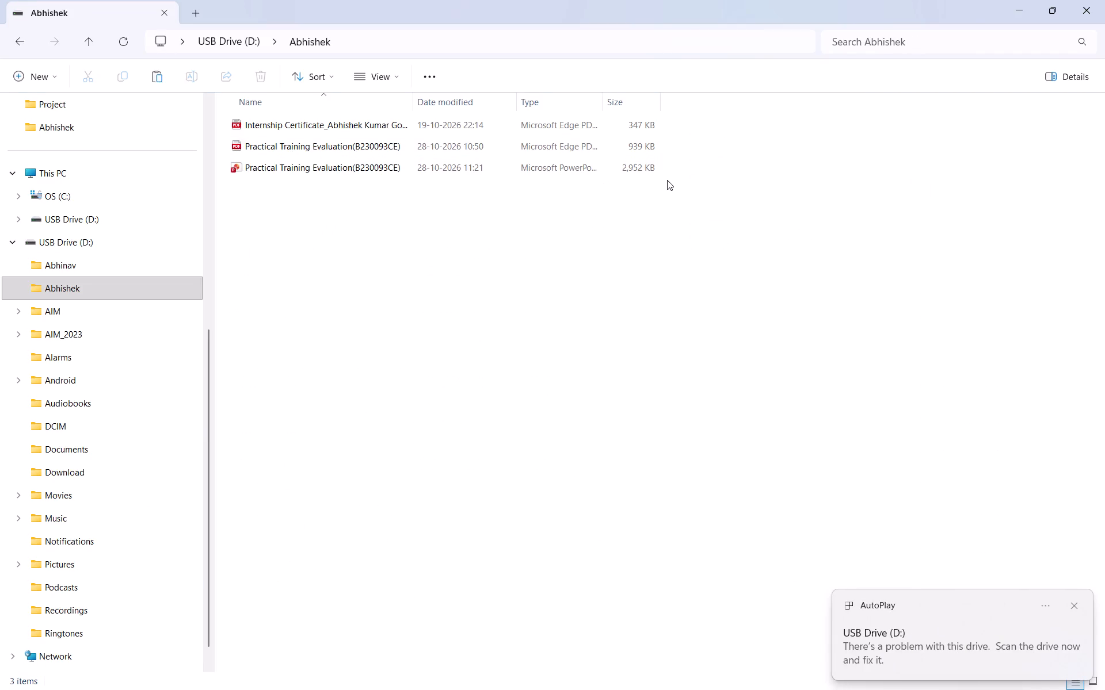
pyautogui.moveTo(667, 180); pyautogui.dragTo(545, 148)
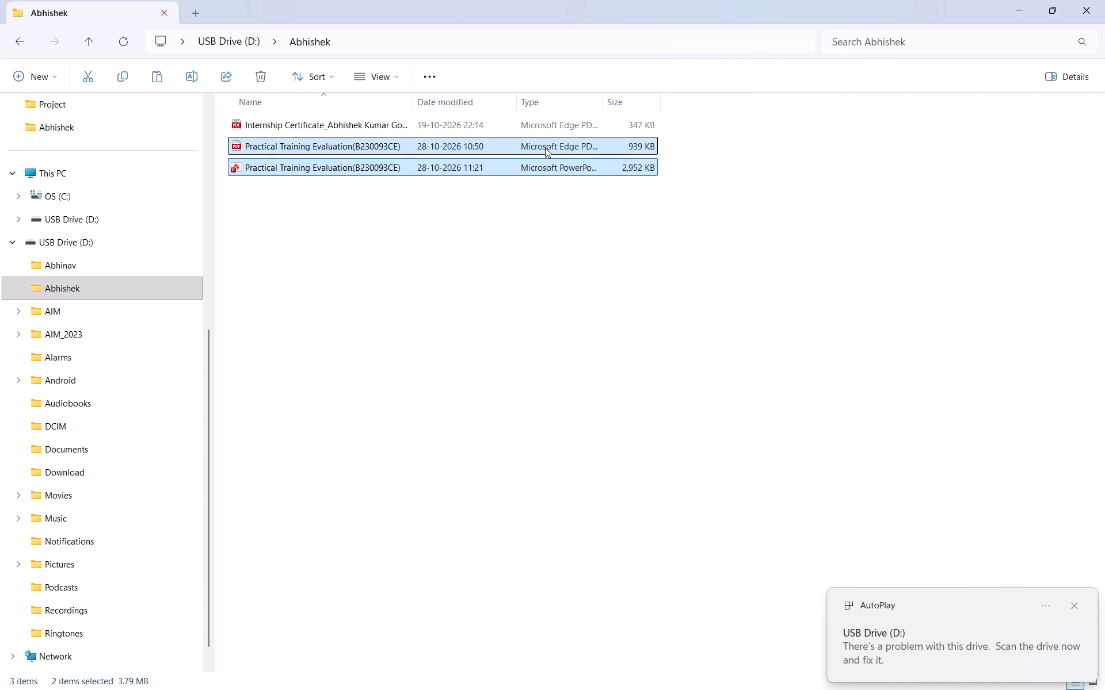
pyautogui.press('Delete')
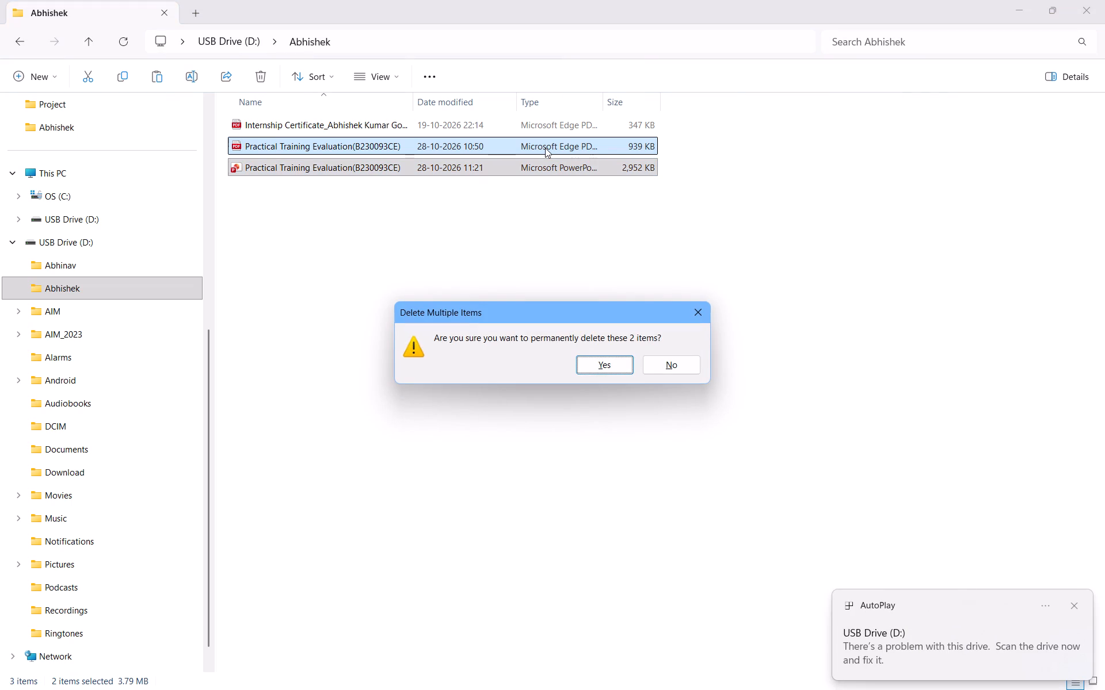
pyautogui.click(592, 364)
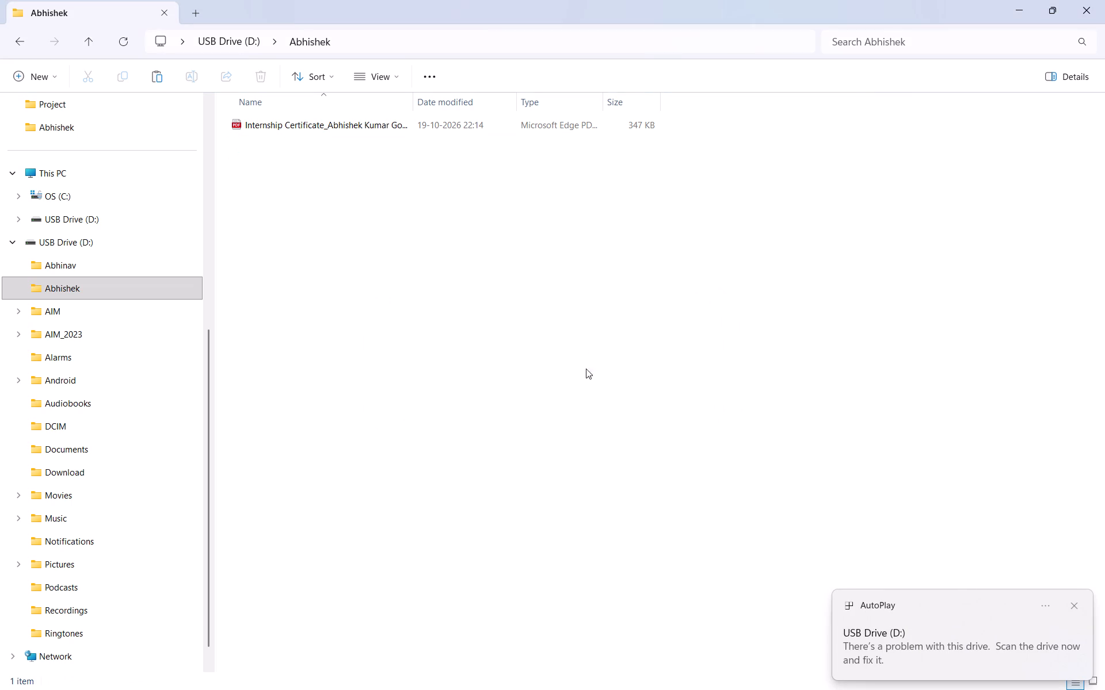
# Go back to the Internship folder in File Explorer.
pyautogui.scroll(1, 103, 174)
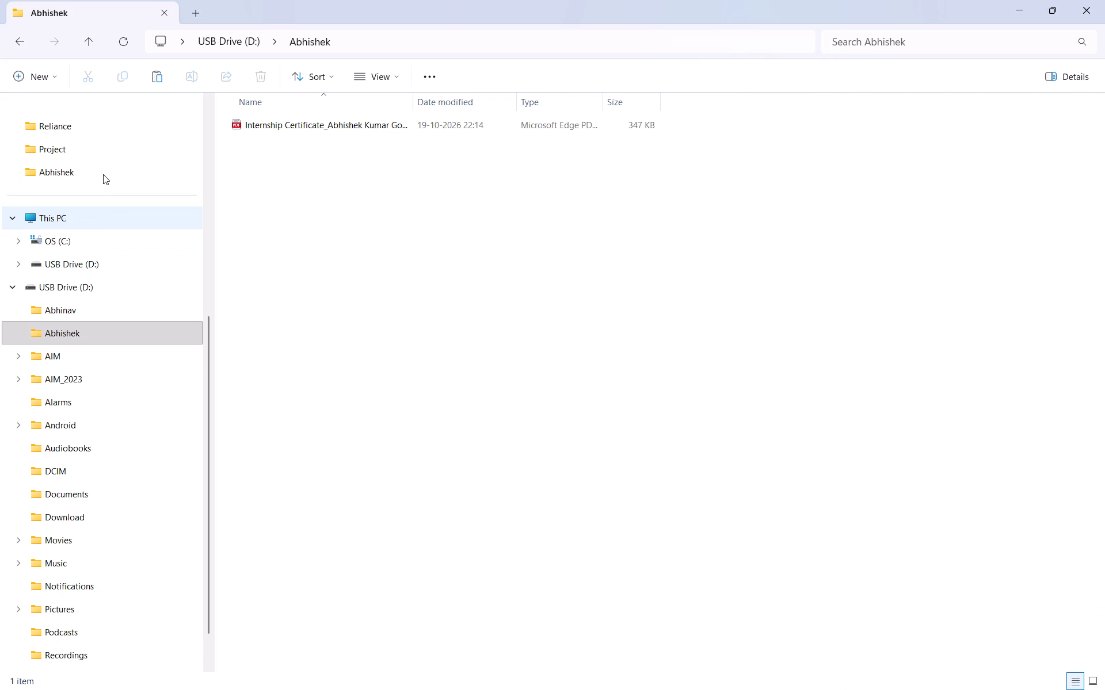
pyautogui.scroll(1, 63, 144)
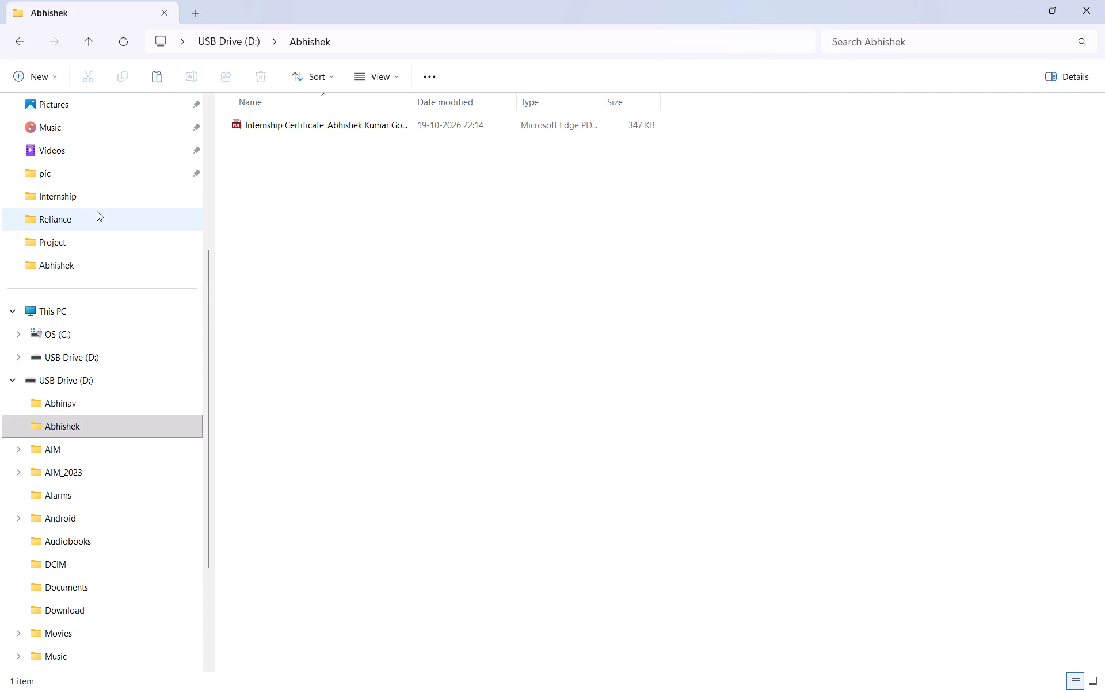
pyautogui.doubleClick(54, 195)
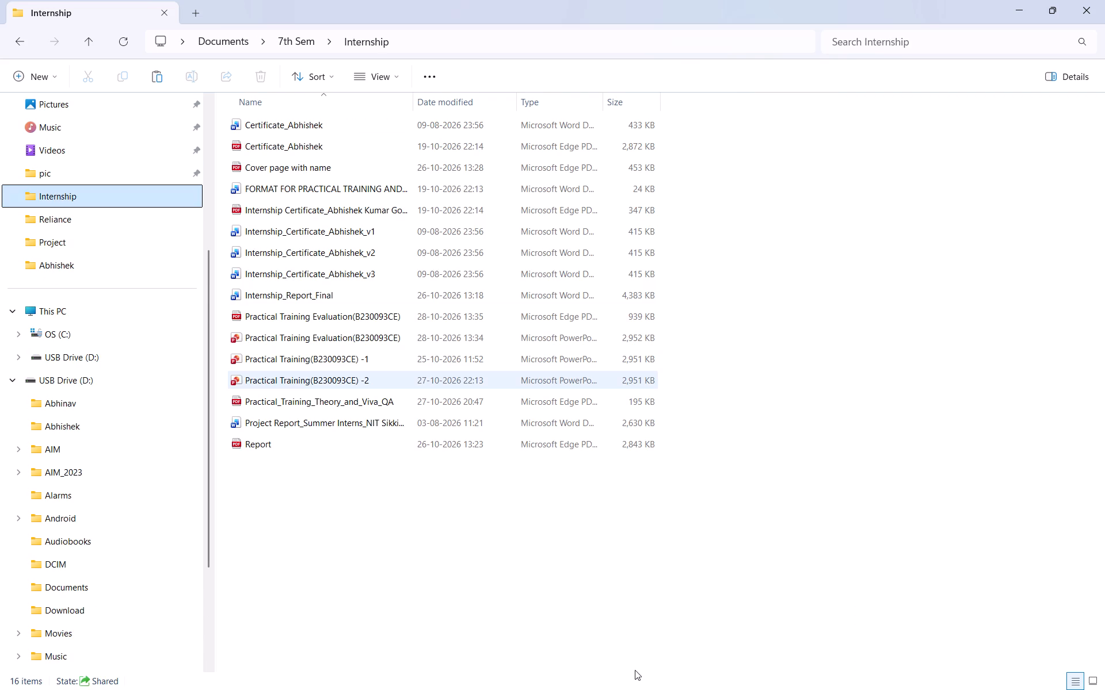
# Close the Practical Training Evaluation presentation in PowerPoint and its PDF in Microsoft Edge.
pyautogui.click(679, 681)
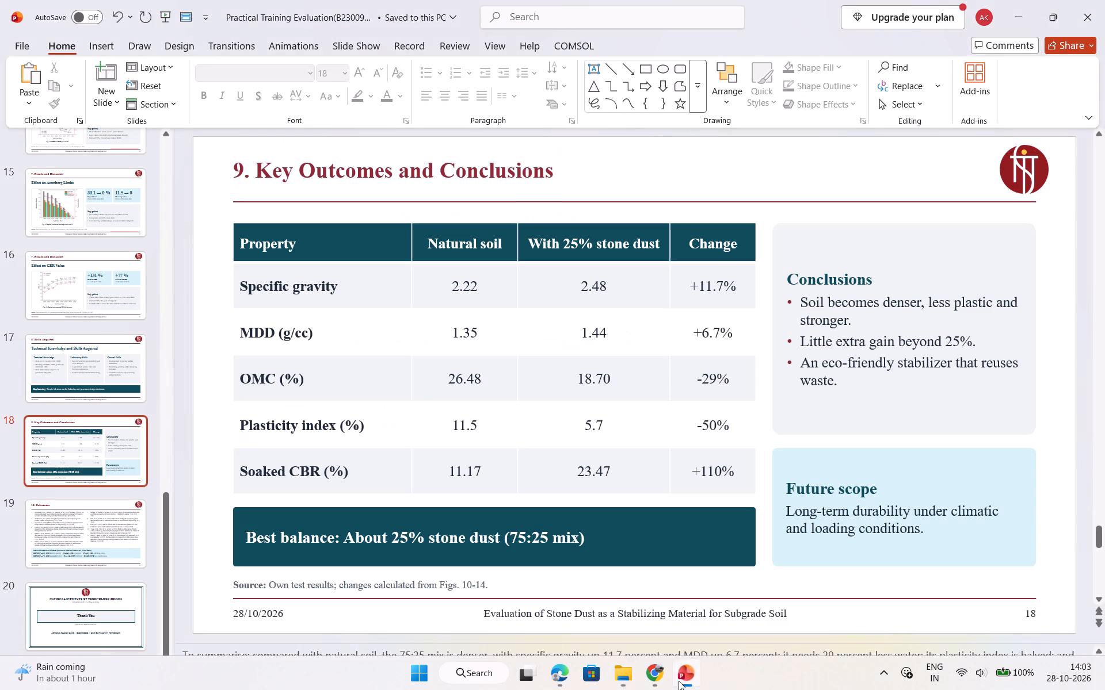
pyautogui.click(1078, 1)
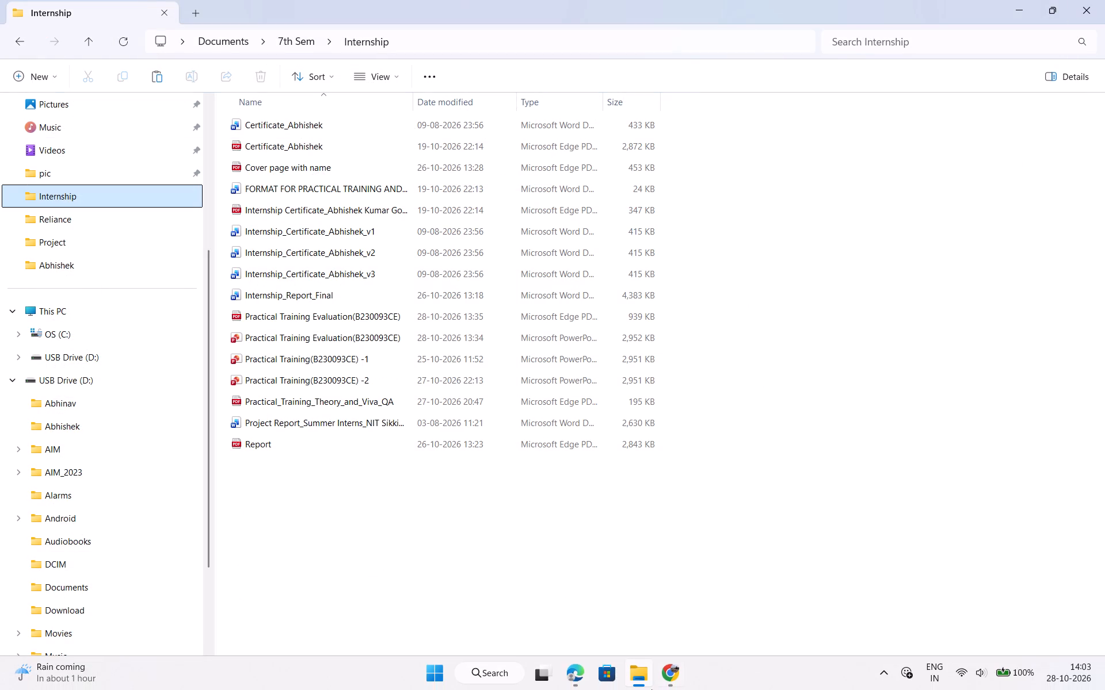
pyautogui.click(571, 680)
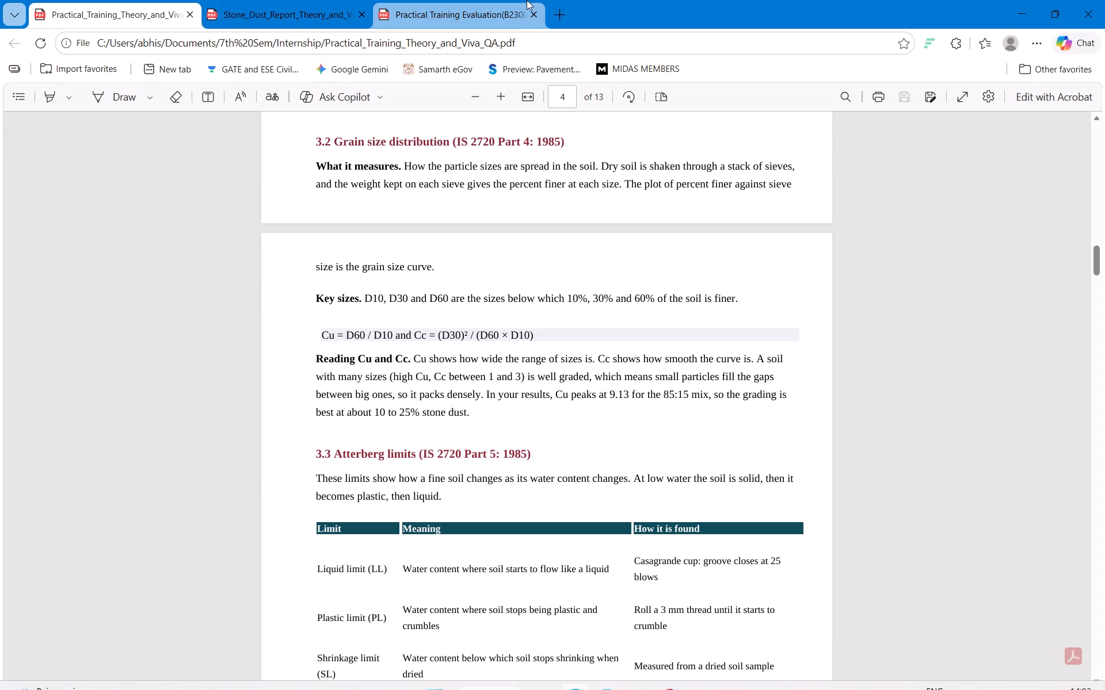
pyautogui.click(534, 18)
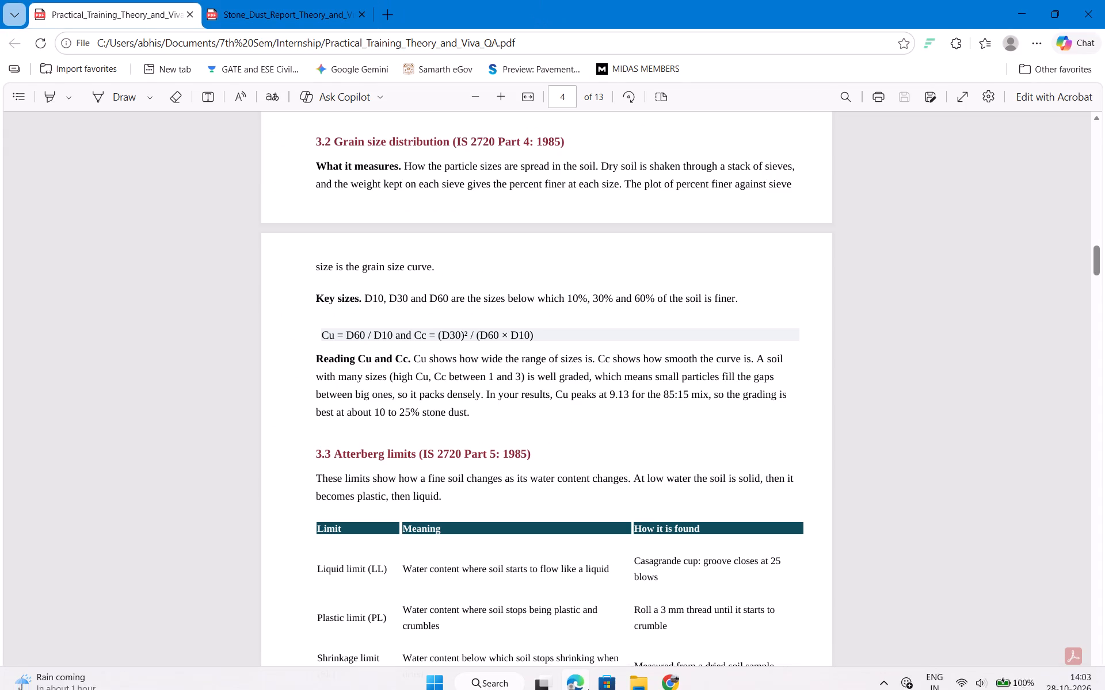
# Copy the new Practical Training Evaluation PDF and presentation from the Internship folder into the Abhishek folder on USB Drive (D:).
pyautogui.click(629, 676)
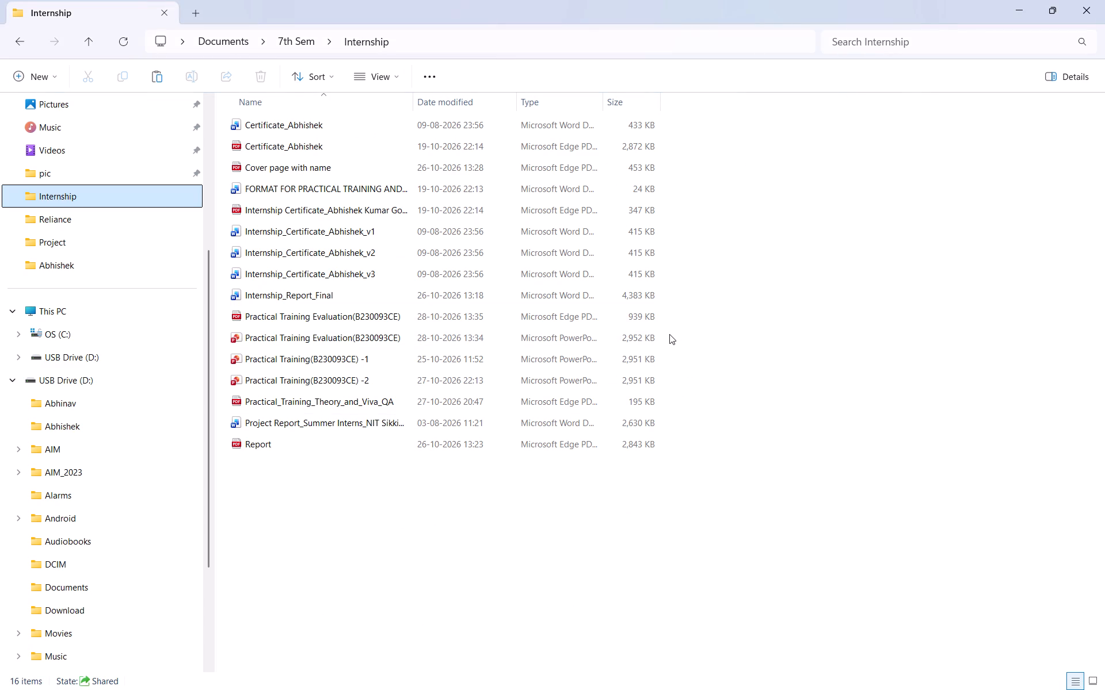
pyautogui.moveTo(669, 337); pyautogui.dragTo(615, 317)
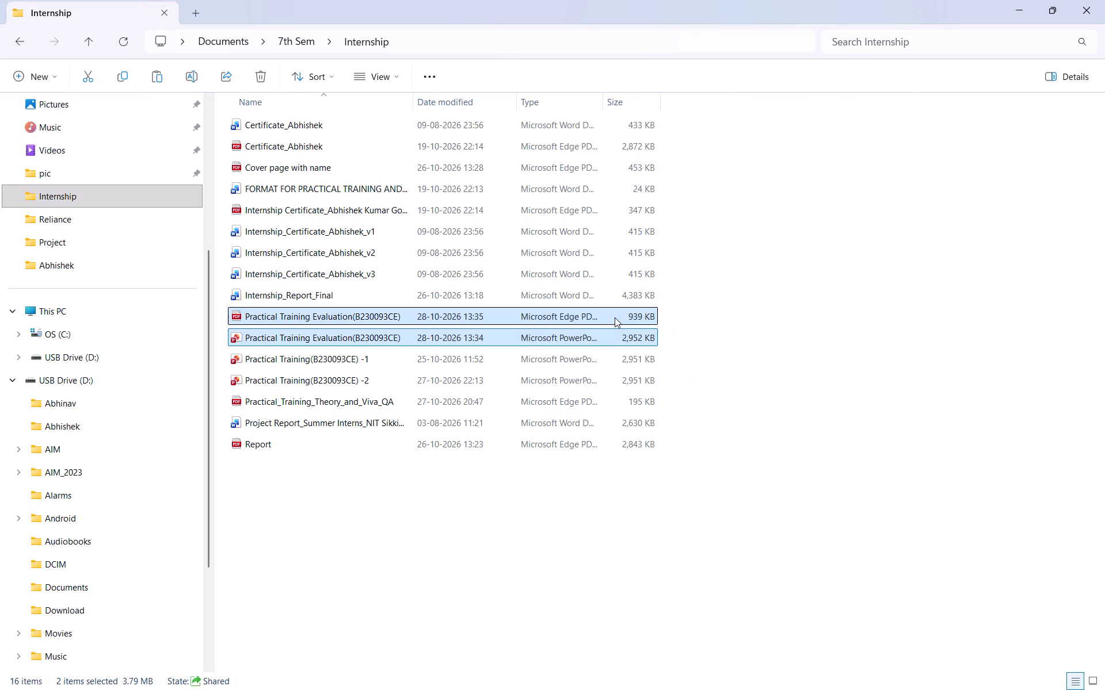
pyautogui.hotkey('ctrl', 'c')
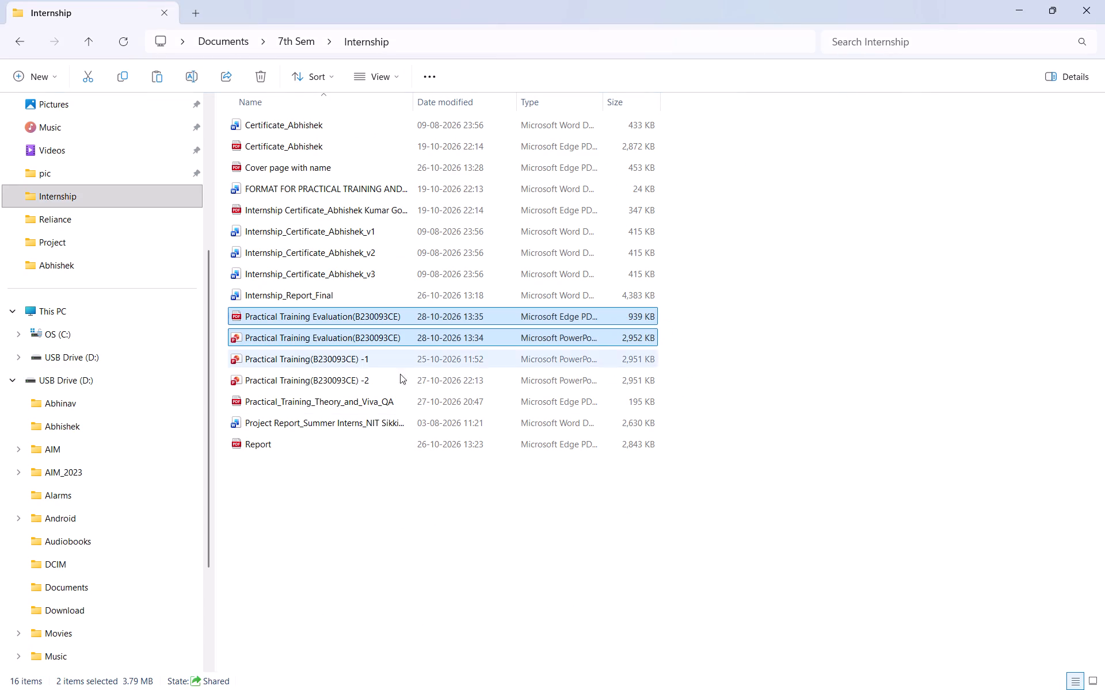
pyautogui.doubleClick(98, 425)
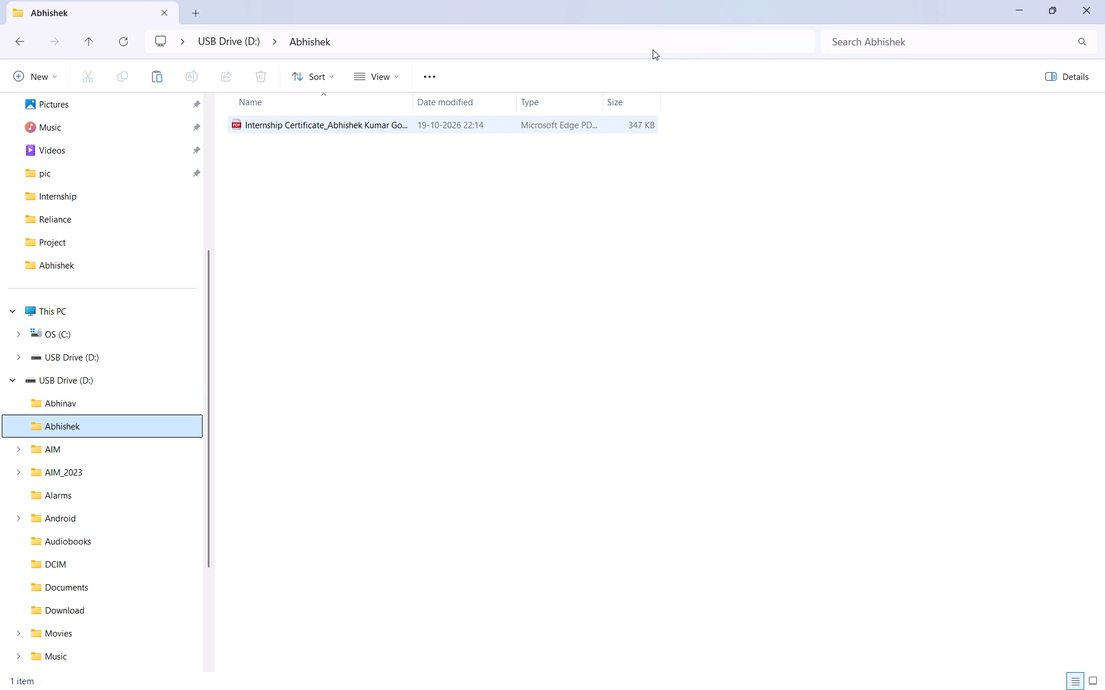
pyautogui.hotkey('ctrl', 'v')
pyautogui.click(484, 195)
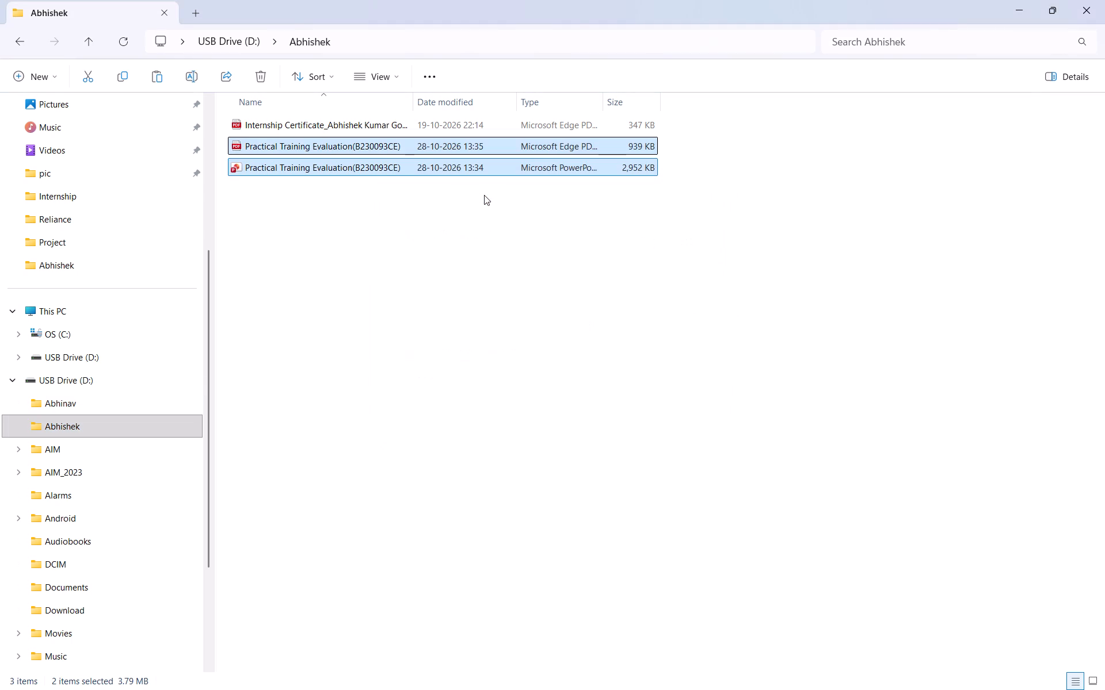
# Open the copied Practical Training Evaluation PDF from the USB drive, skim its pages, and close it.
pyautogui.doubleClick(364, 147)
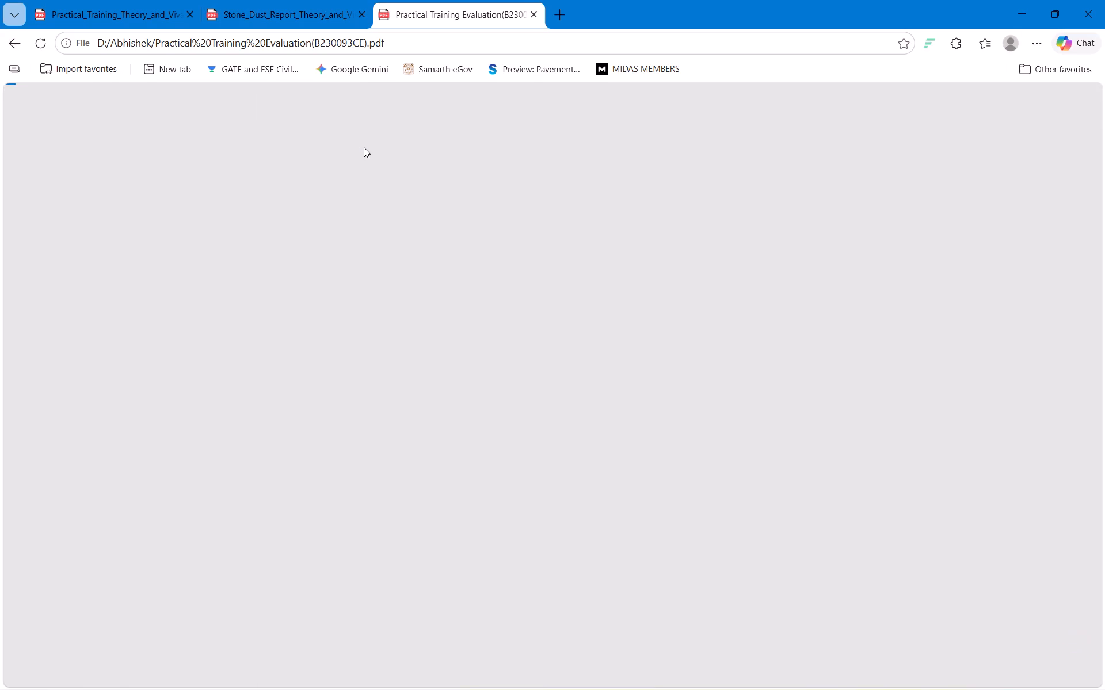
pyautogui.scroll(-13, 510, 424)
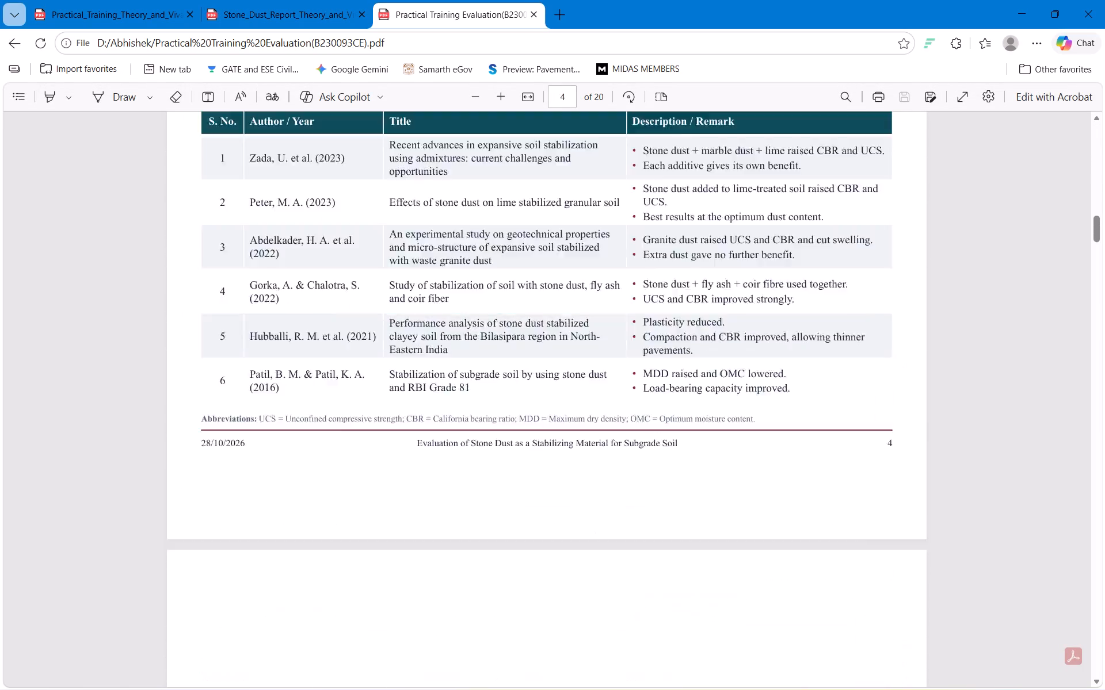
pyautogui.scroll(-5, 510, 424)
pyautogui.scroll(7, 510, 424)
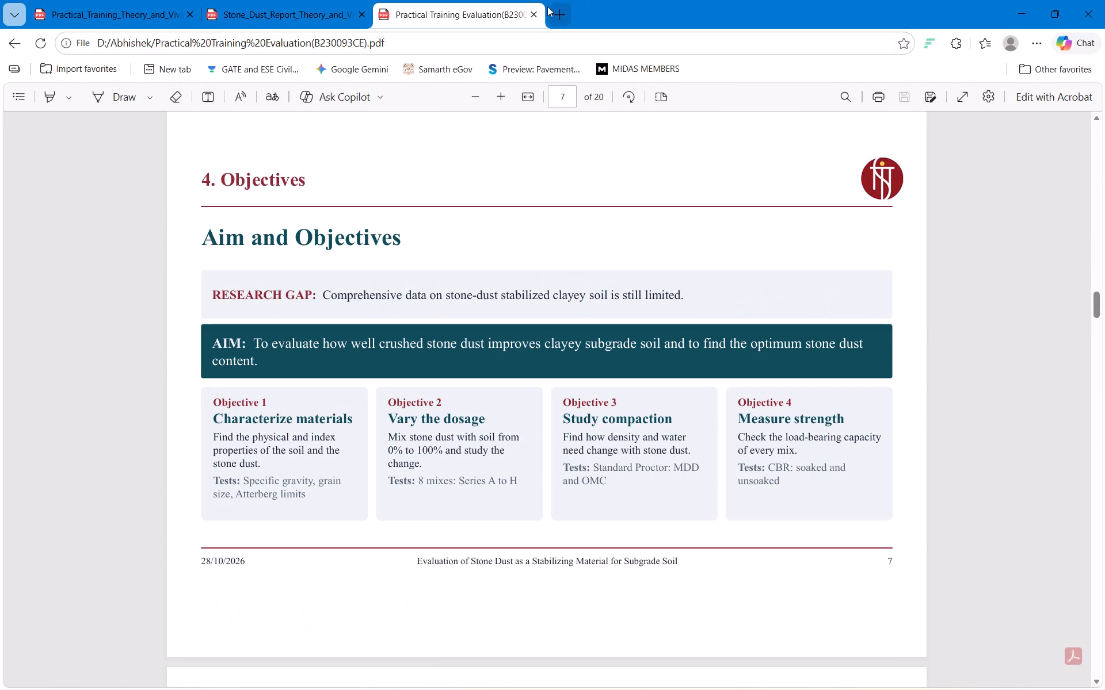
pyautogui.click(537, 10)
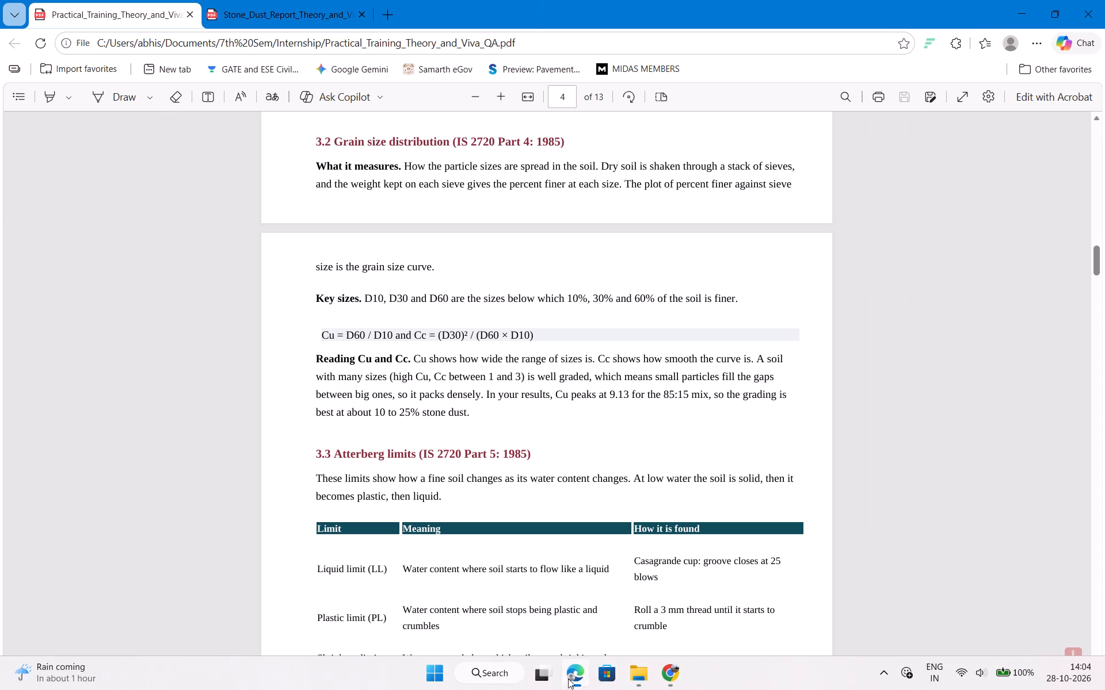
# Open the copied Practical Training Evaluation presentation from the USB drive, skim its slides, view slides 1 to 7, and close it.
pyautogui.click(634, 672)
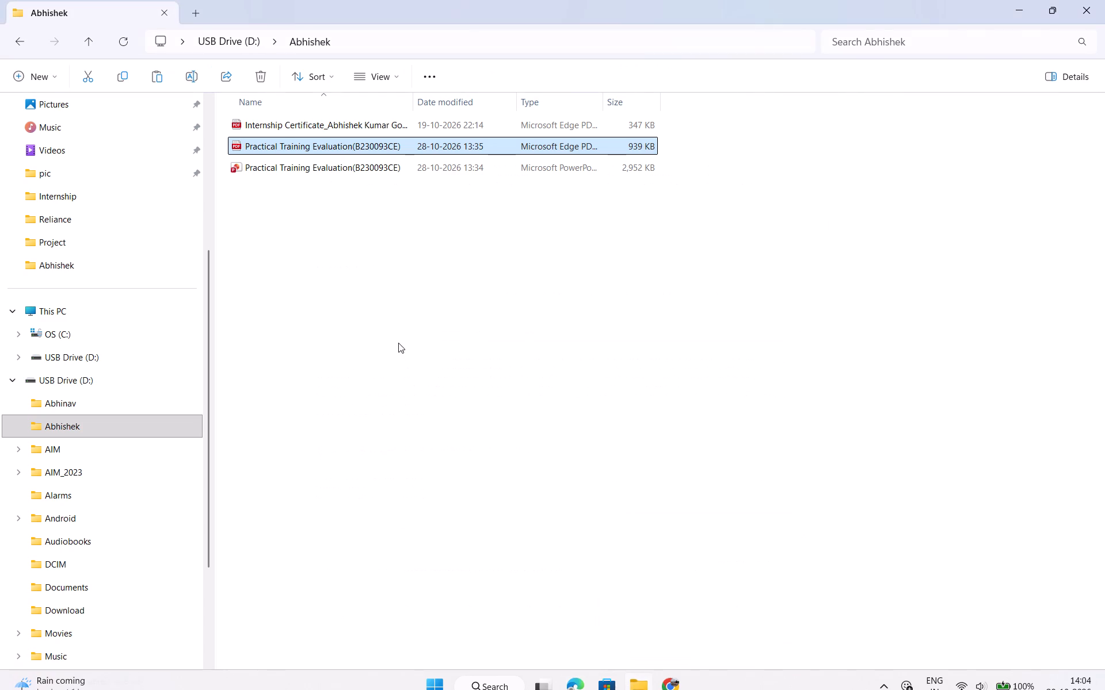
pyautogui.doubleClick(314, 167)
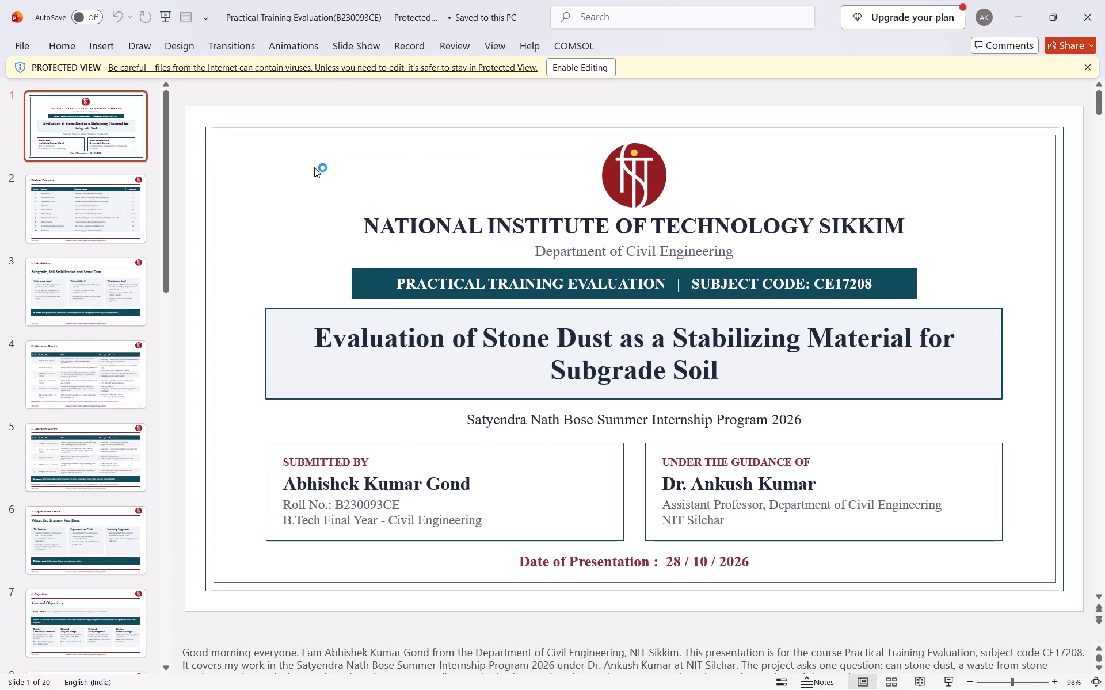
pyautogui.scroll(-7, 70, 314)
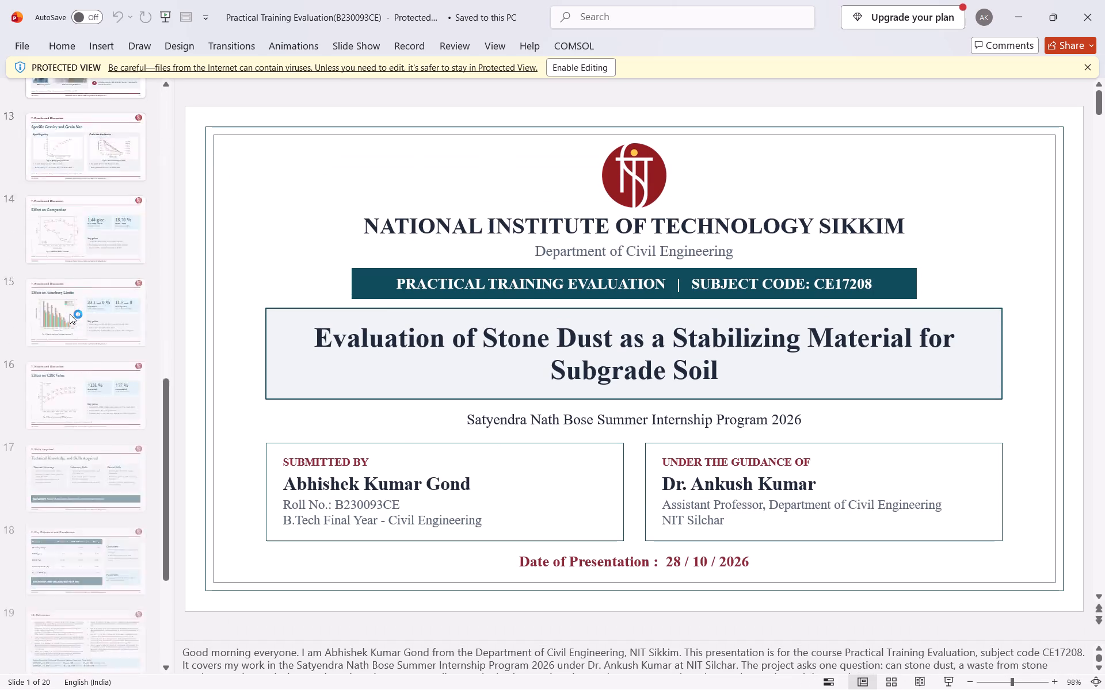
pyautogui.scroll(-18, 70, 314)
pyautogui.scroll(9, 70, 314)
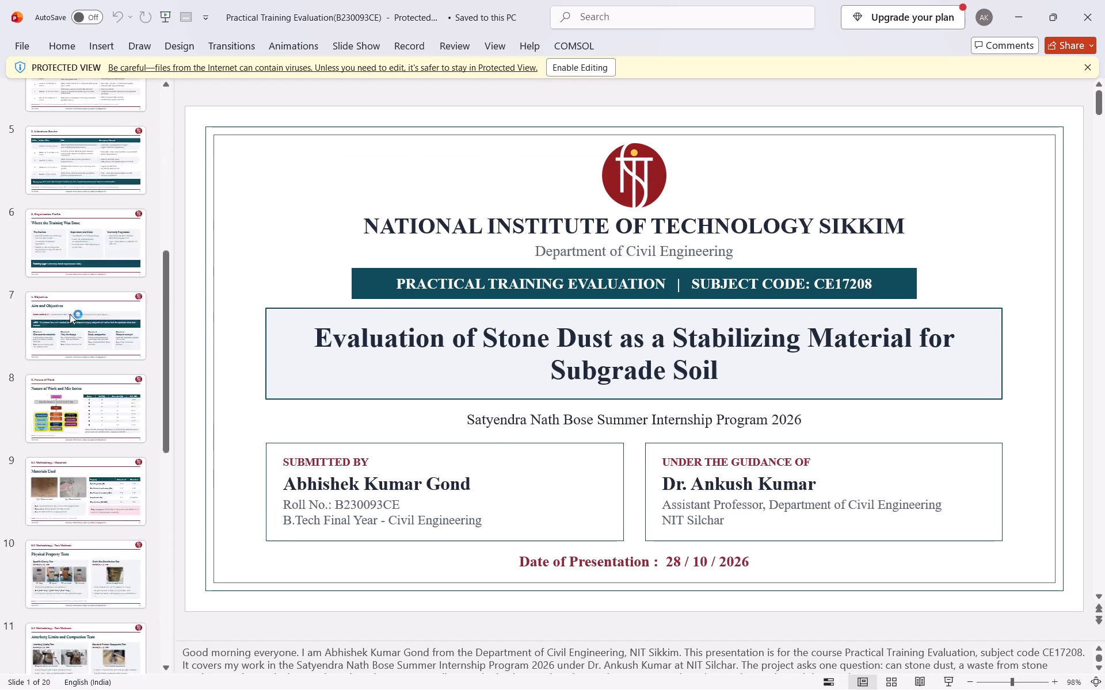
pyautogui.scroll(8, 70, 314)
pyautogui.click(90, 156)
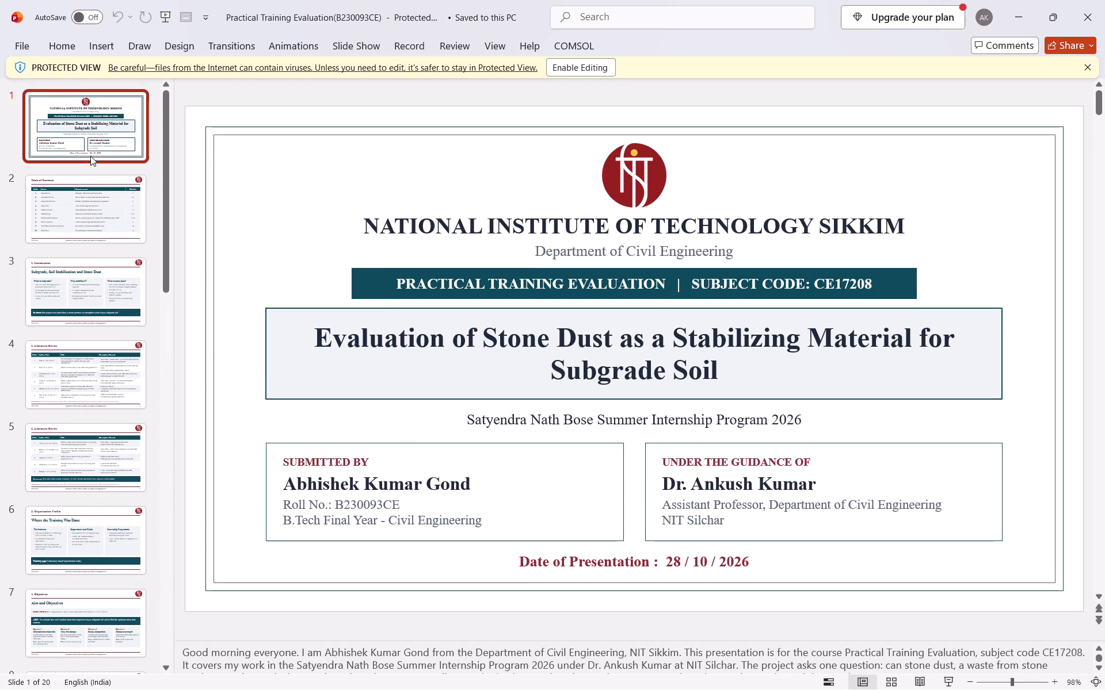
pyautogui.click(86, 206)
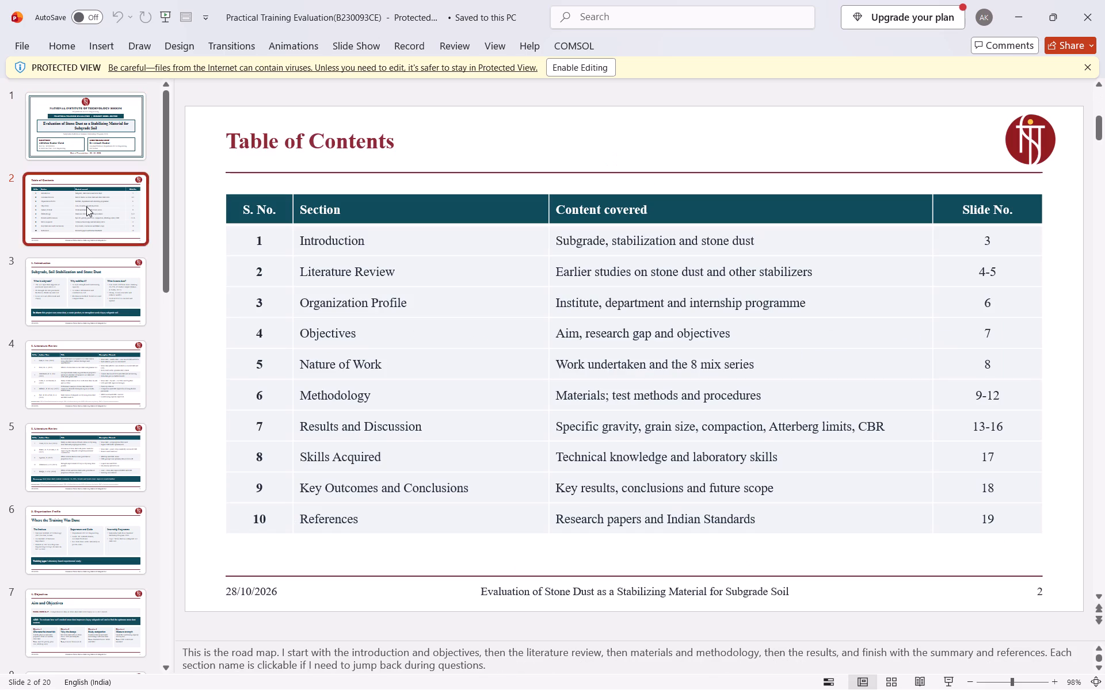
pyautogui.click(79, 288)
pyautogui.click(79, 371)
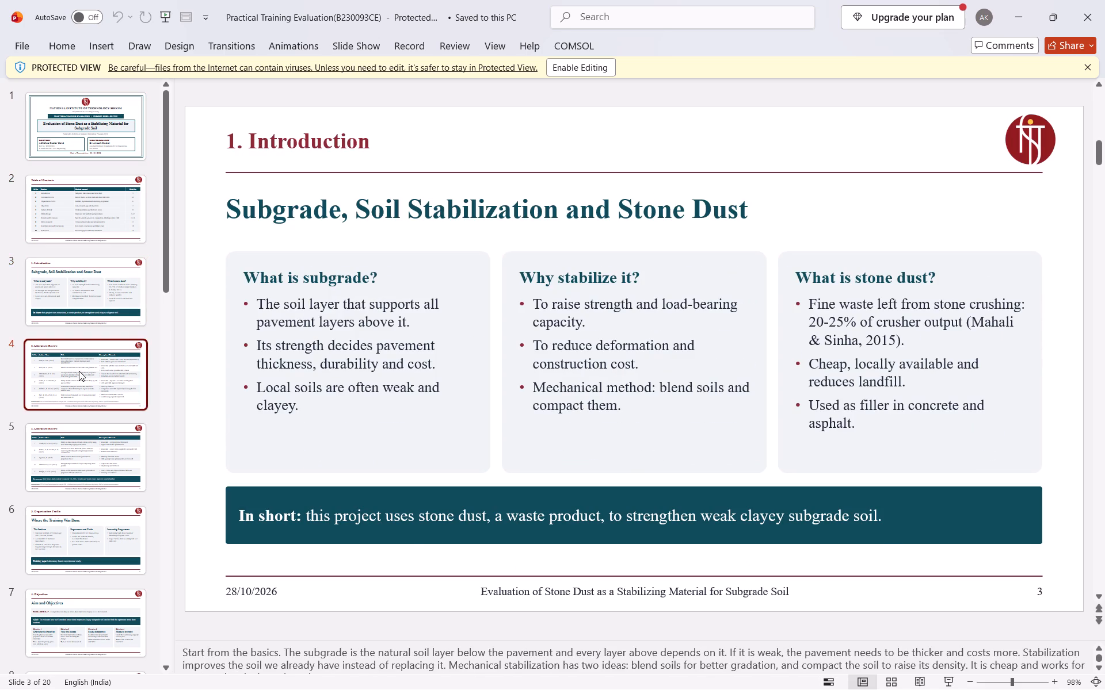
pyautogui.click(79, 462)
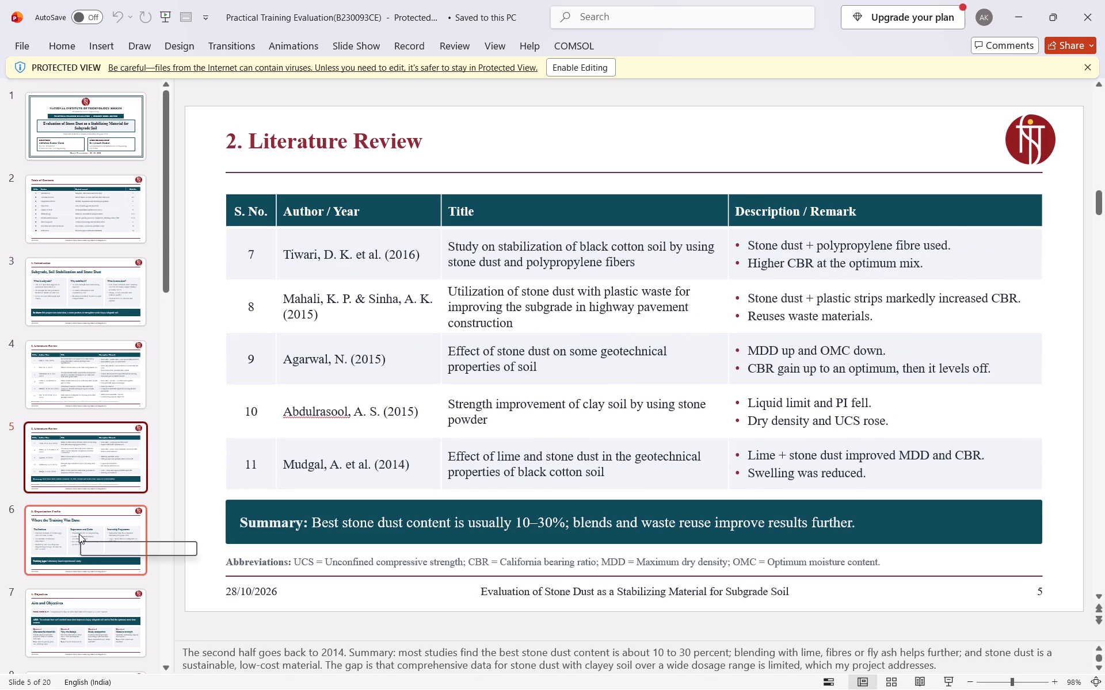
pyautogui.click(79, 534)
pyautogui.click(78, 596)
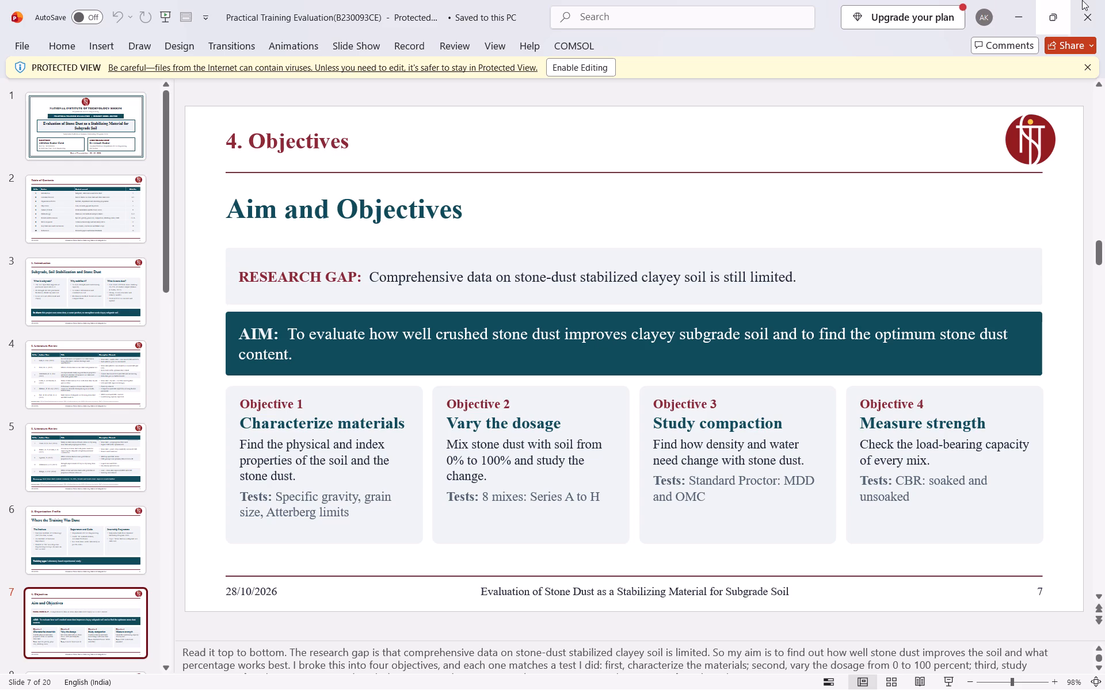
pyautogui.click(1104, 0)
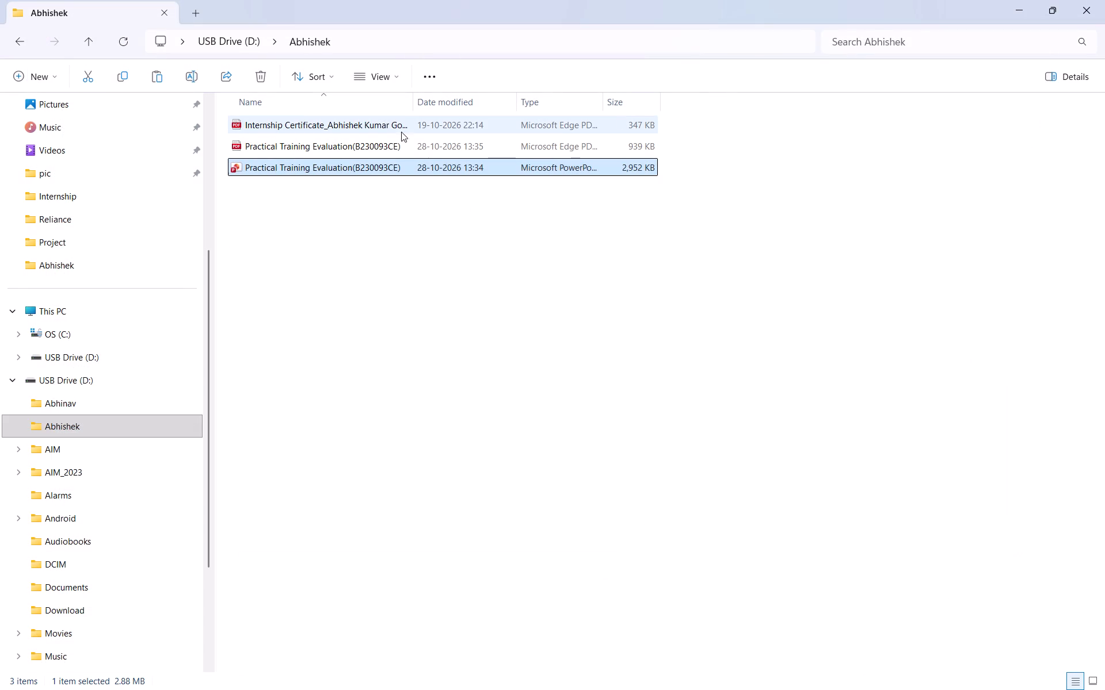
# Open the Internship Certificate PDF from the Abhishek folder on the USB drive, check the whole page, and close it.
pyautogui.doubleClick(392, 125)
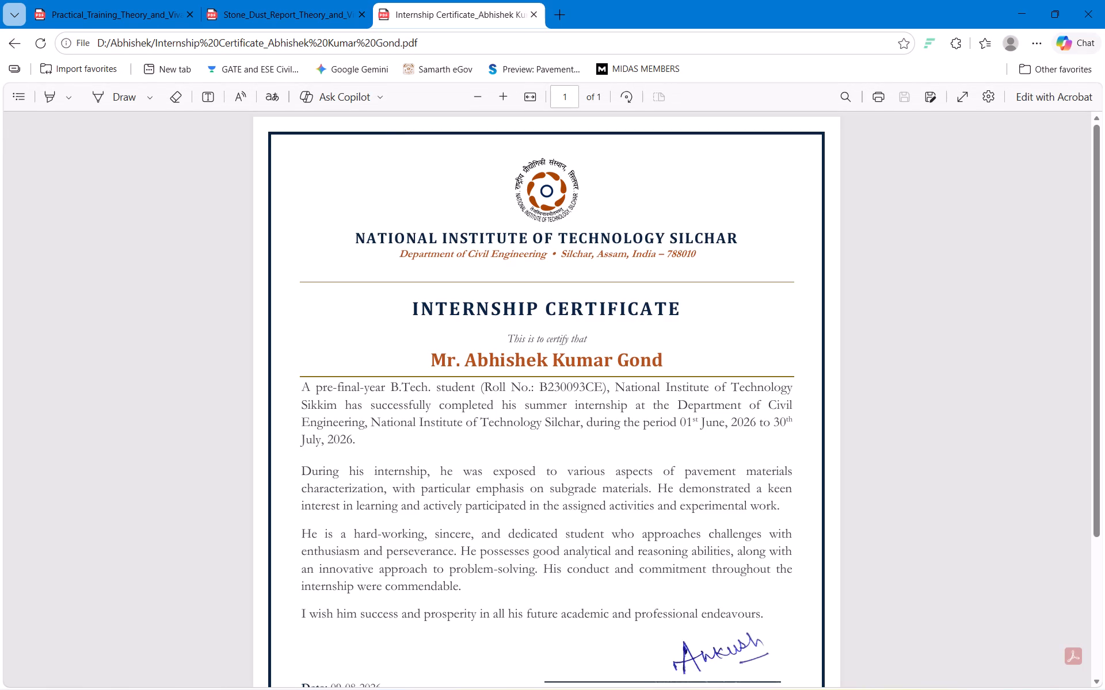
pyautogui.scroll(-3, 417, 313)
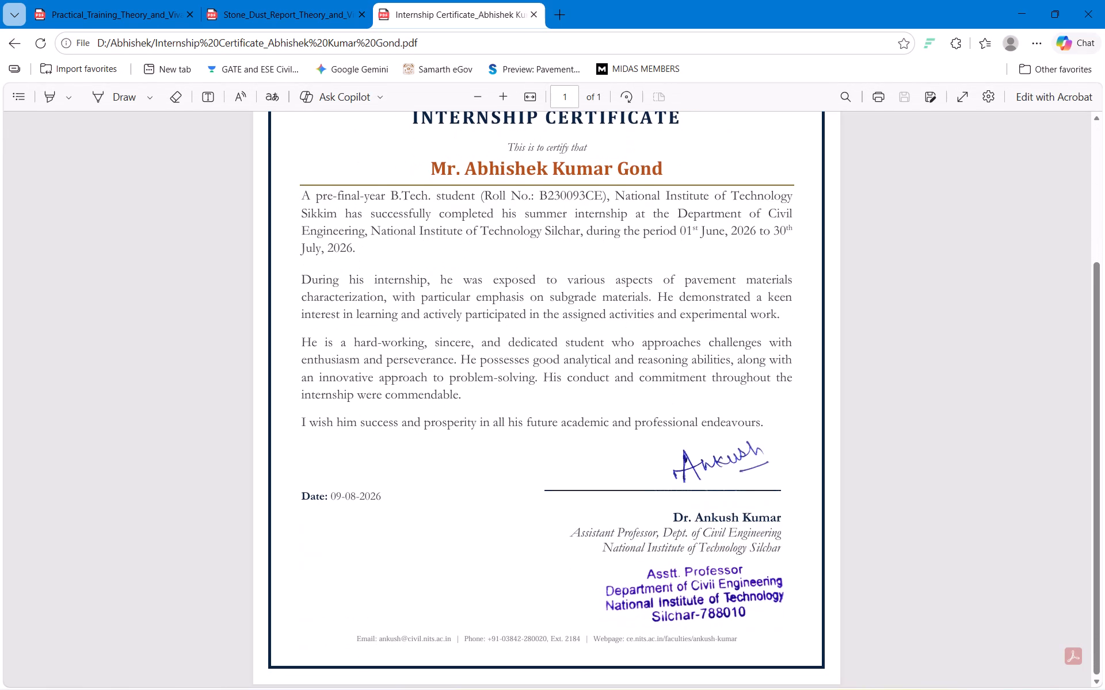
pyautogui.scroll(-2, 417, 313)
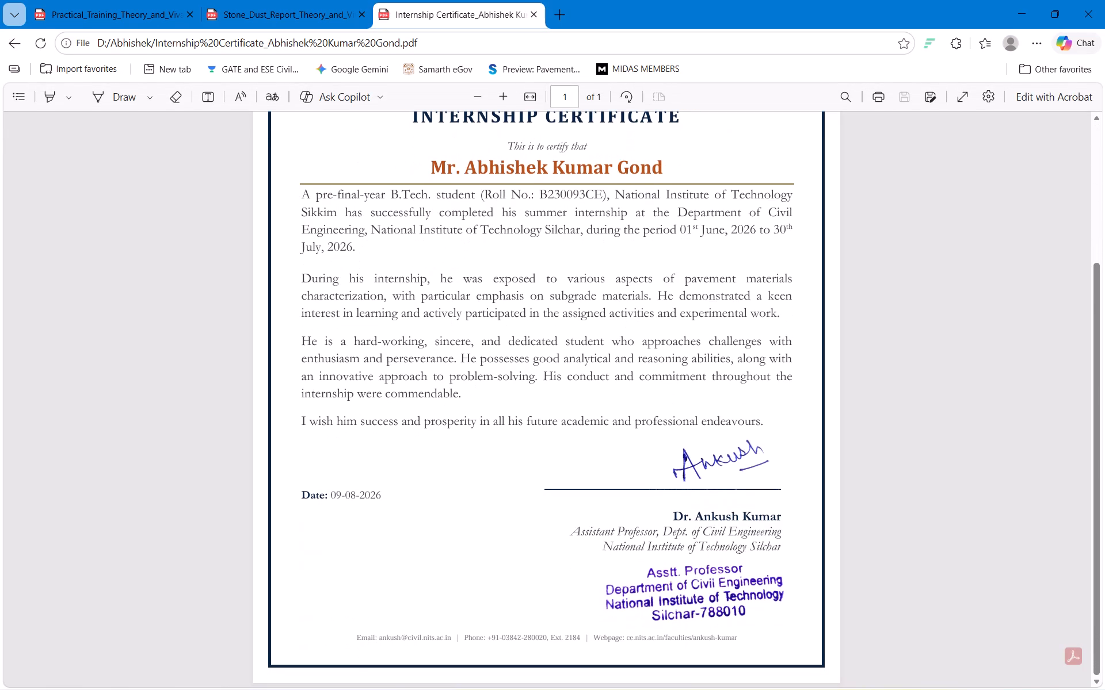
pyautogui.scroll(7, 417, 313)
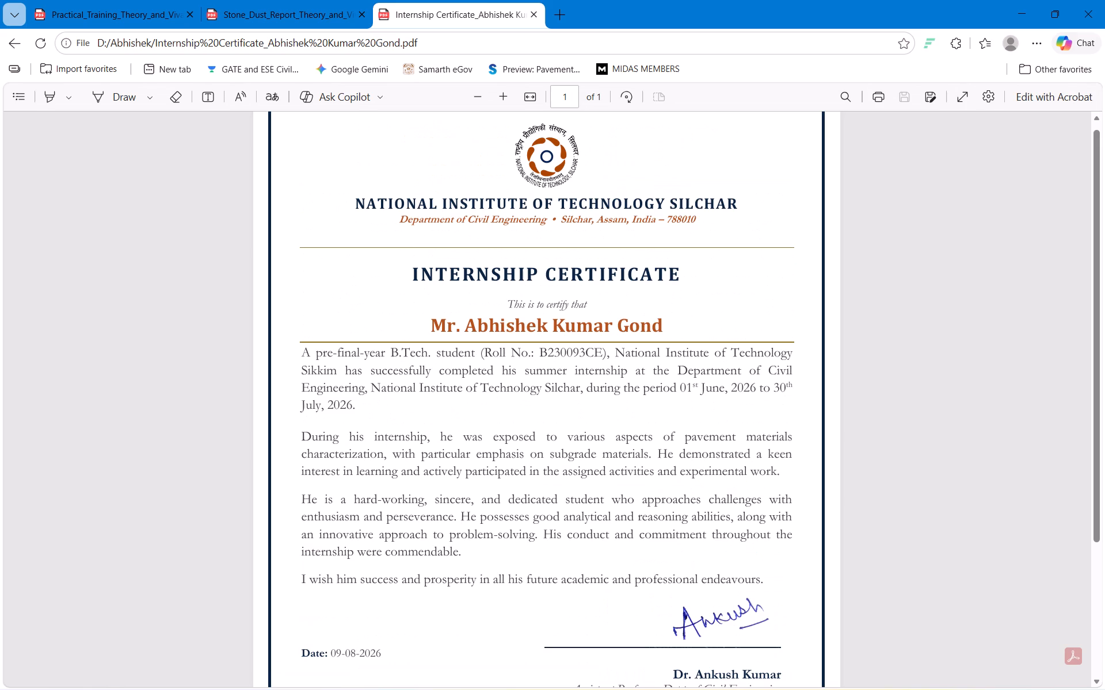
pyautogui.click(530, 17)
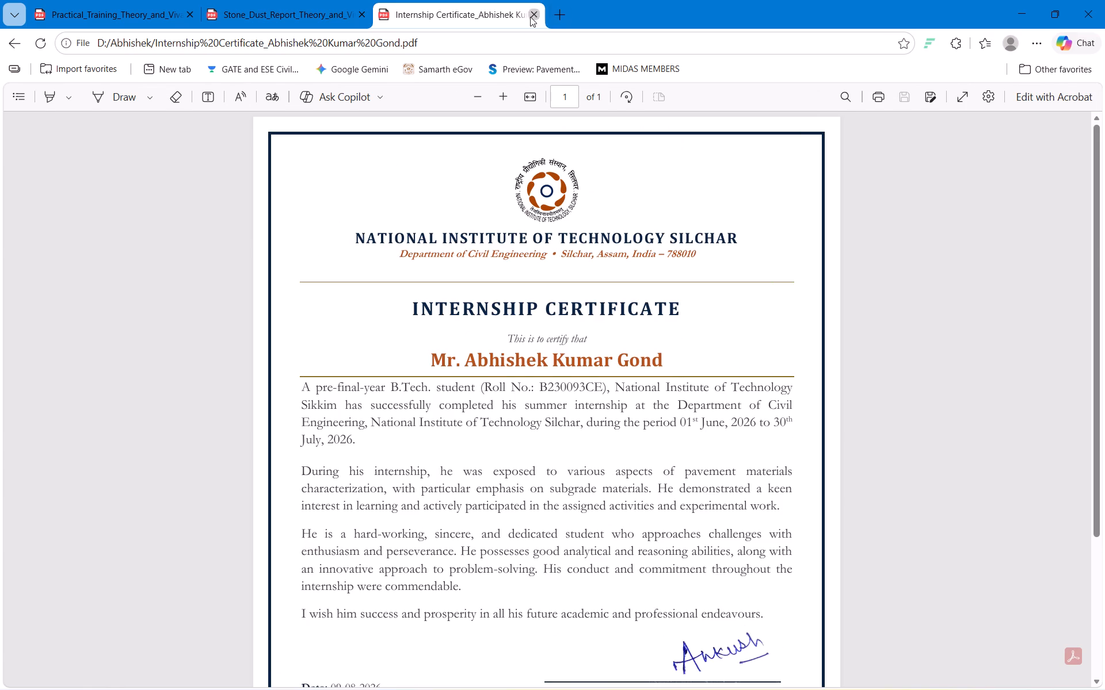
pyautogui.click(632, 680)
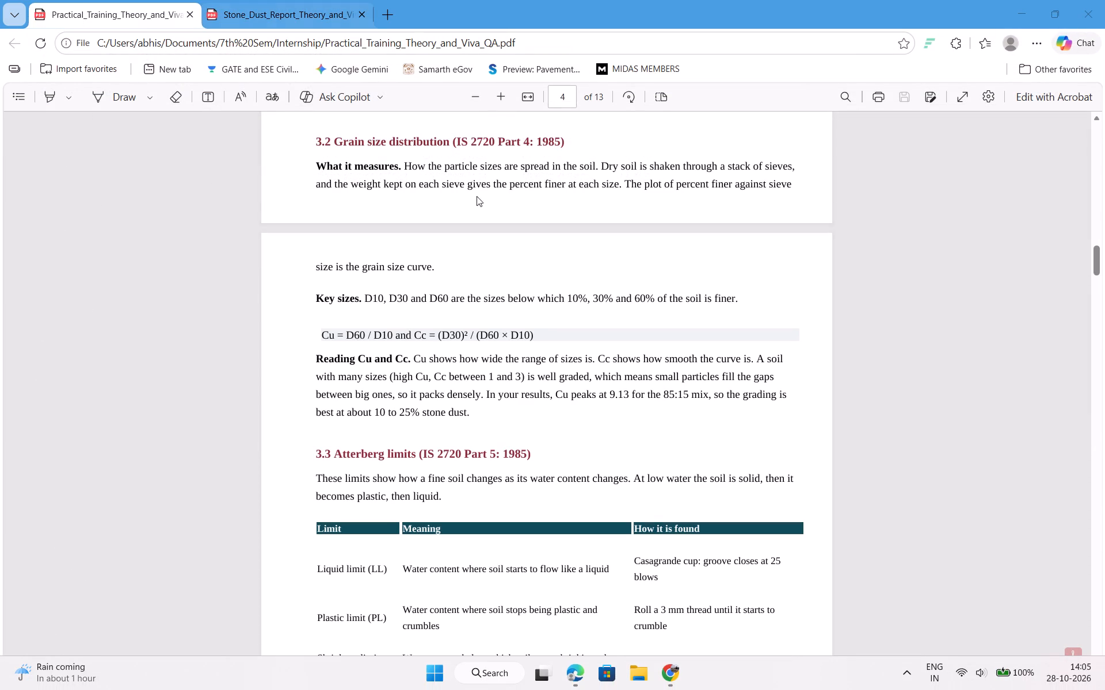
pyautogui.click(624, 668)
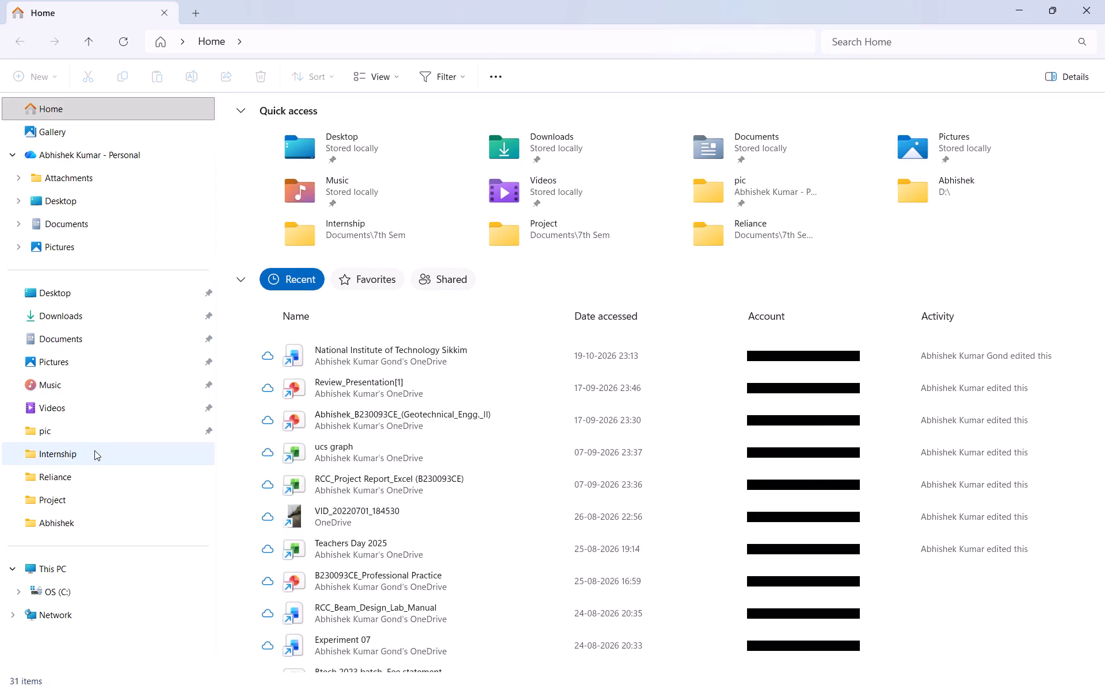
pyautogui.doubleClick(91, 452)
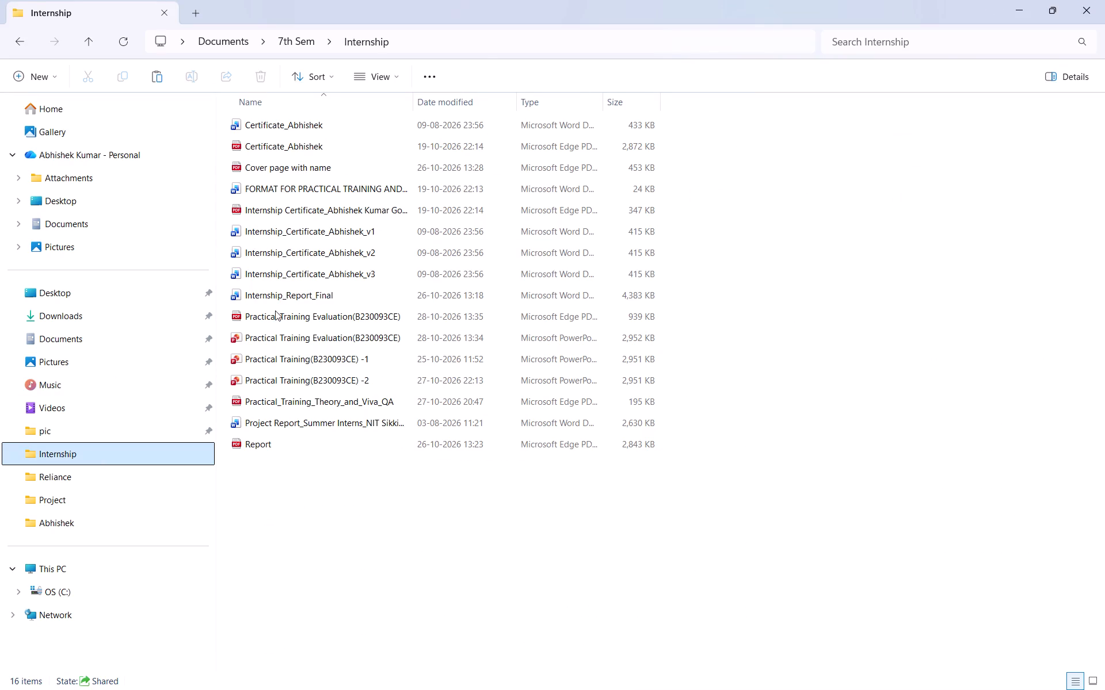
pyautogui.doubleClick(275, 310)
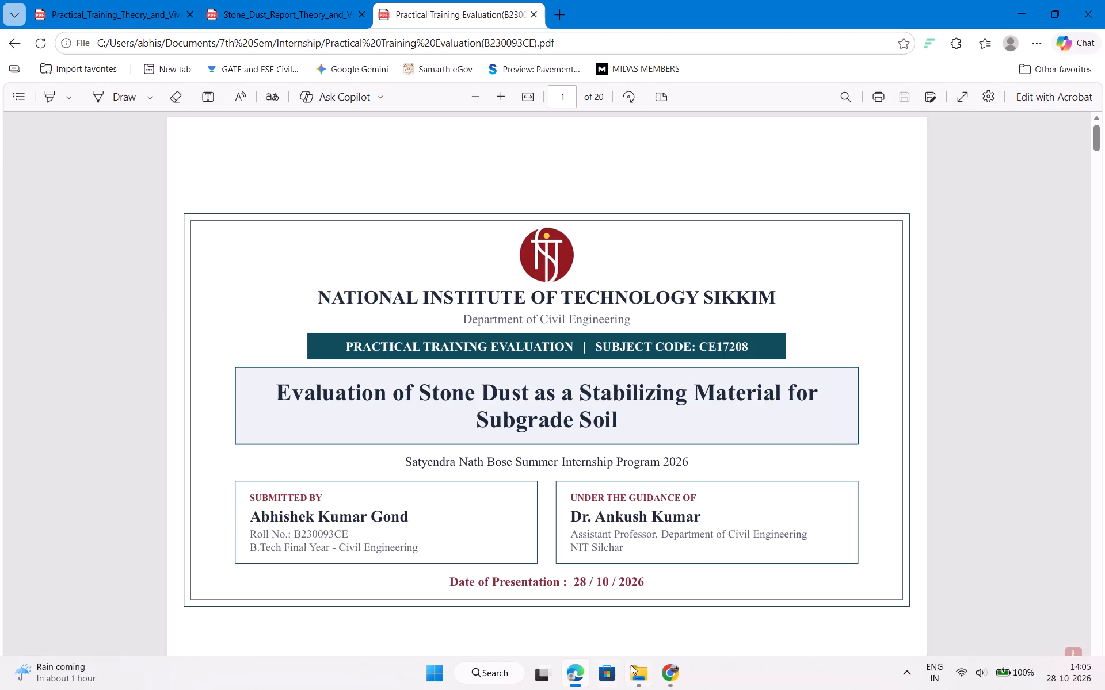
pyautogui.click(643, 670)
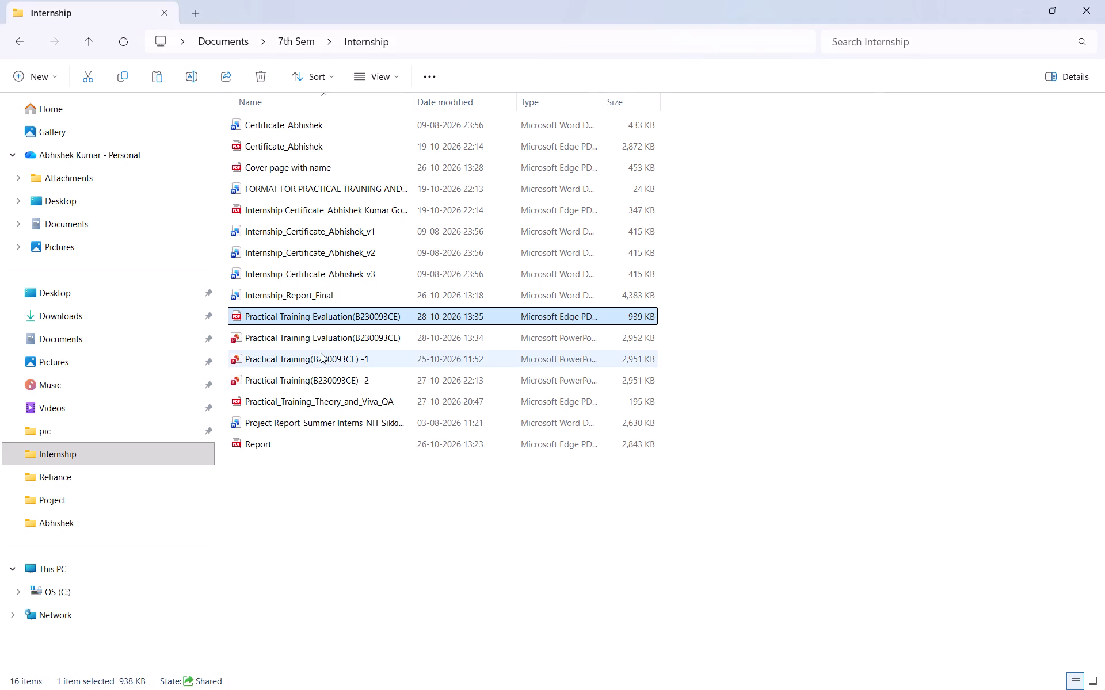
pyautogui.doubleClick(311, 340)
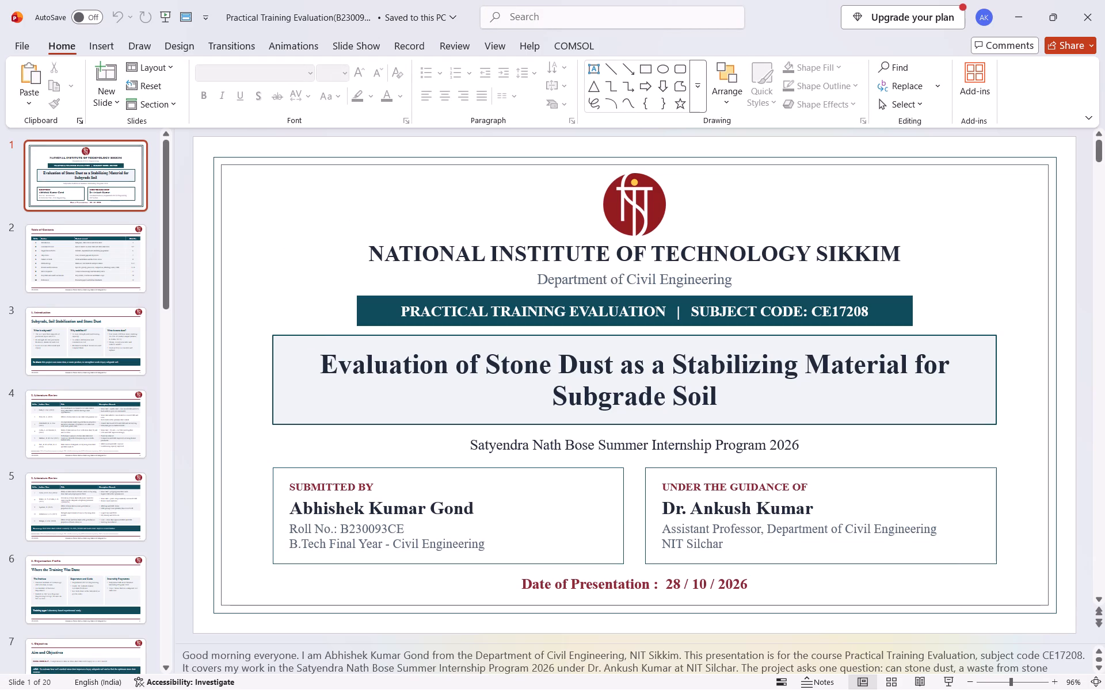
# Switch to the Practical_Training_Theory_and_Viva_QA PDF in Microsoft Edge and review the grain size distribution and Atterberg limits sections.
pyautogui.click(561, 679)
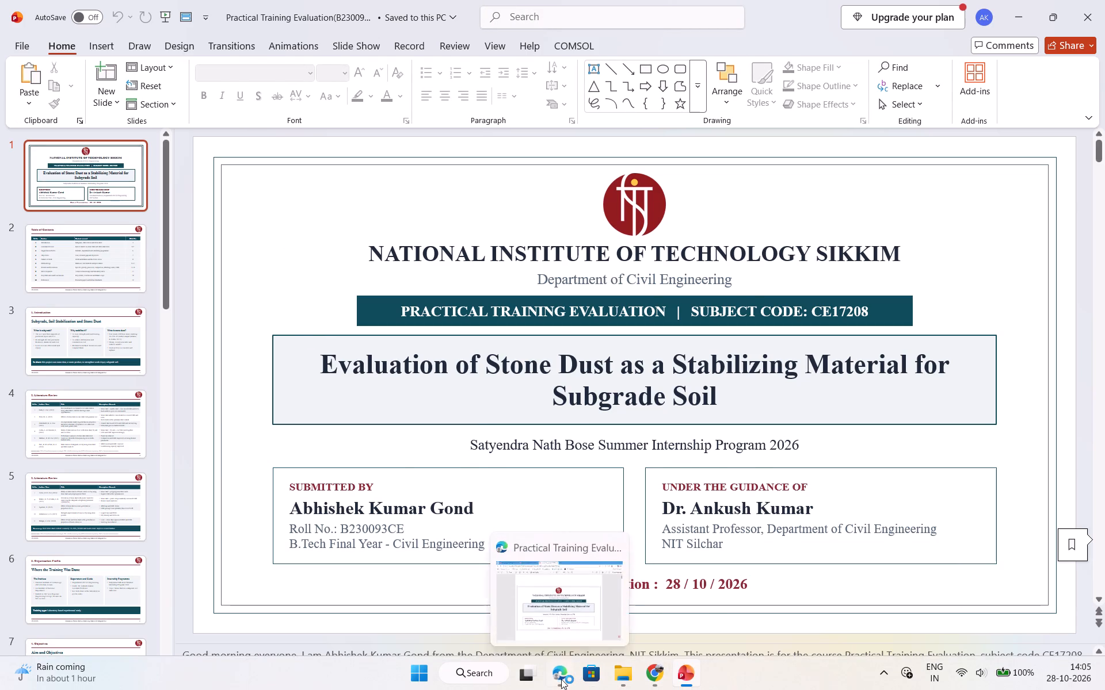
pyautogui.click(51, 0)
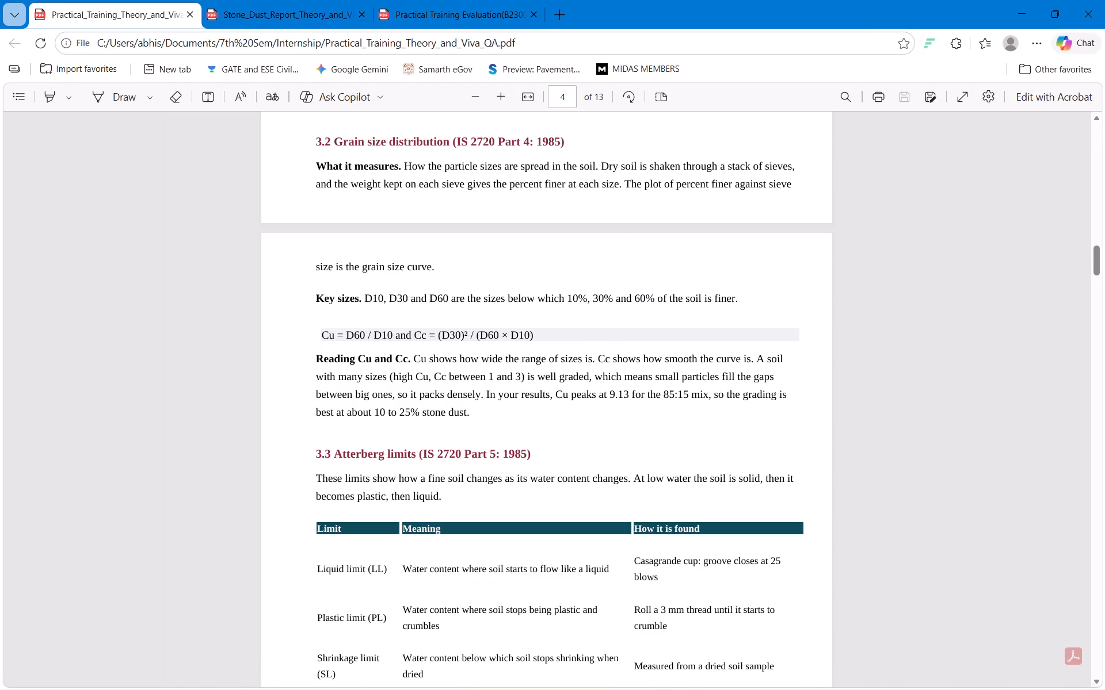
pyautogui.scroll(-1, 318, 332)
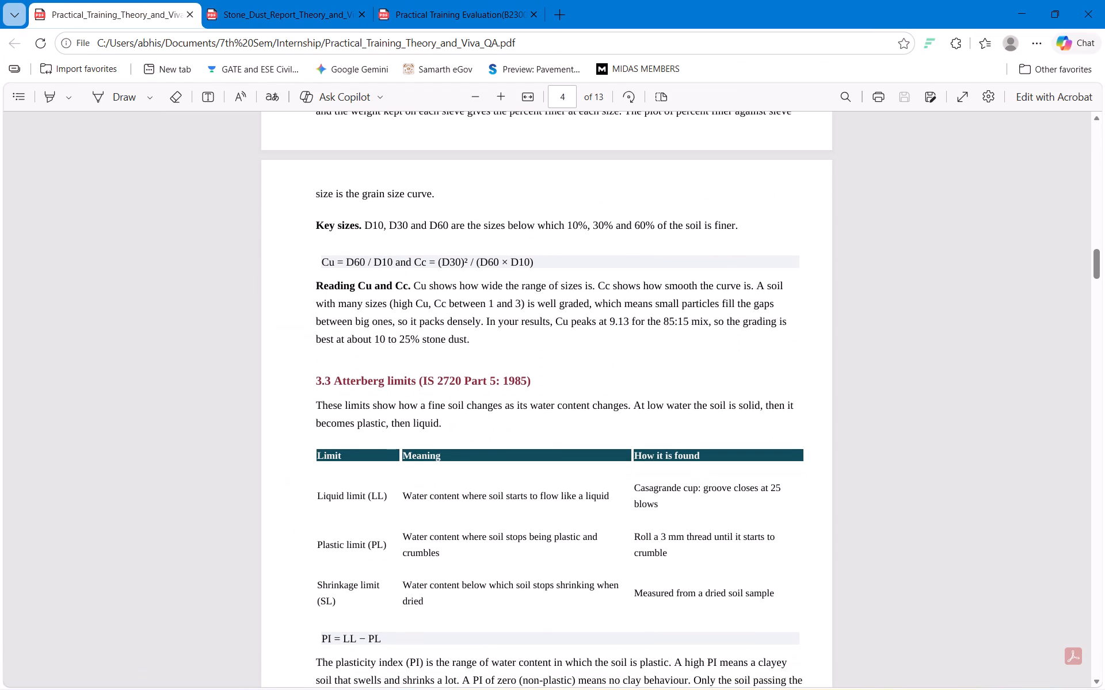